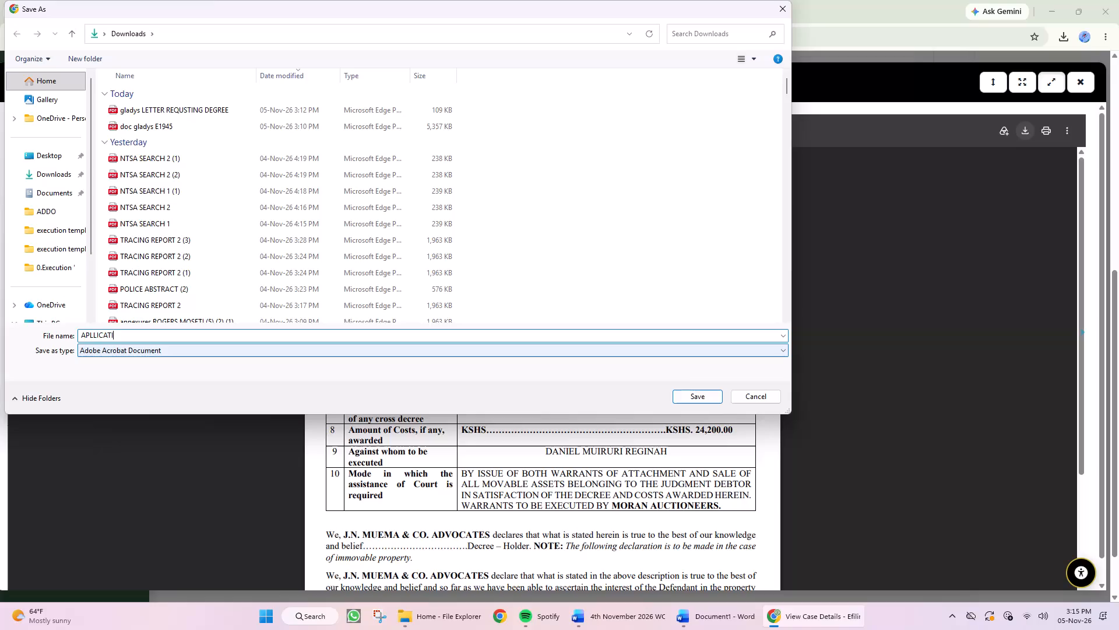
Save the execution application PDF in the Downloads folder as "APLLICATION FOR WARRANT GLADYS".
key(BackSpace)
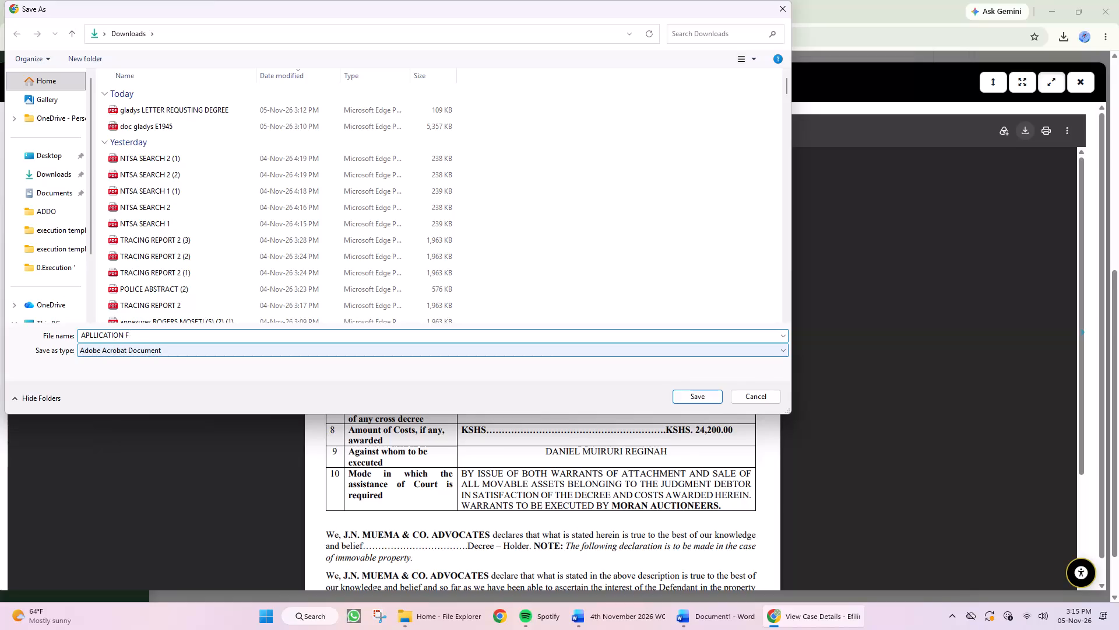
text(OR WAW)
key(BackSpace)
text(RRANG)
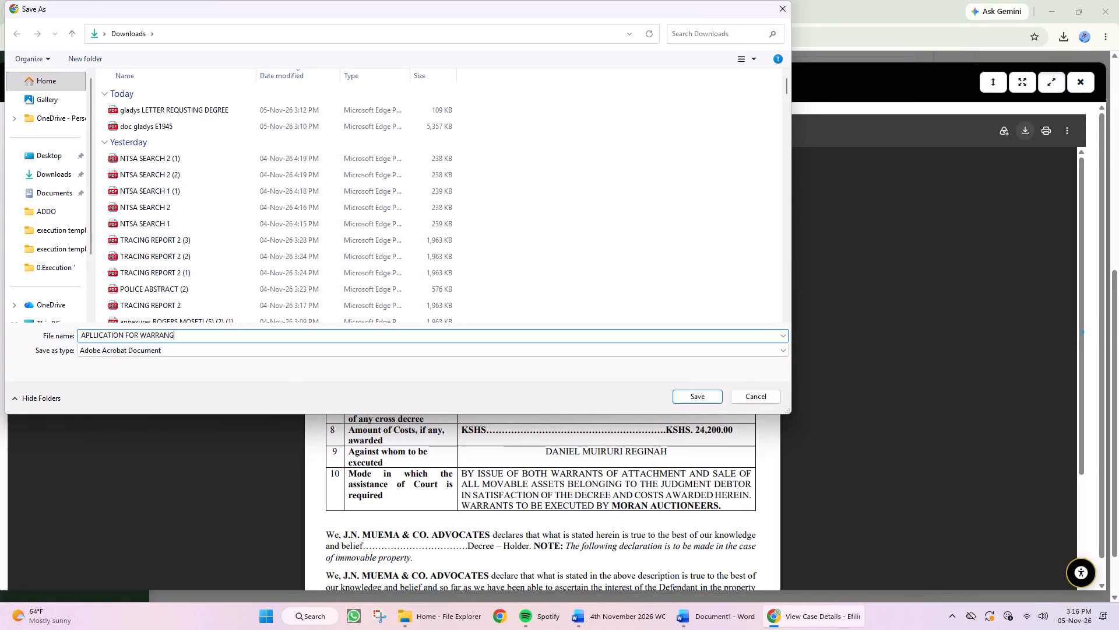
key(BackSpace)
key(t)
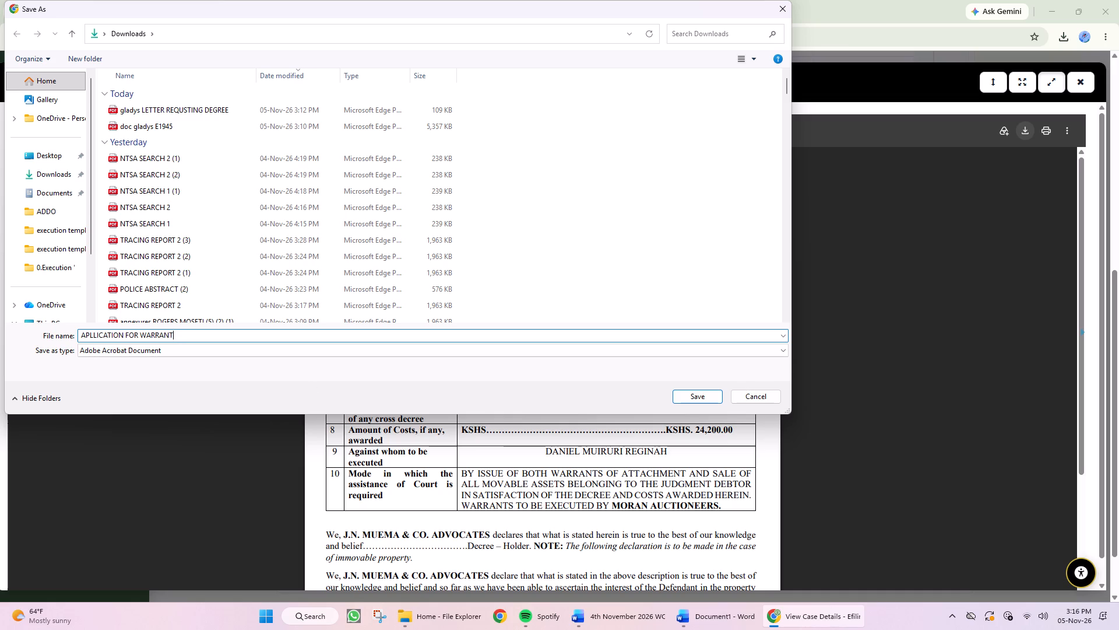
key(space)
text(GLADYS)
click(686, 400)
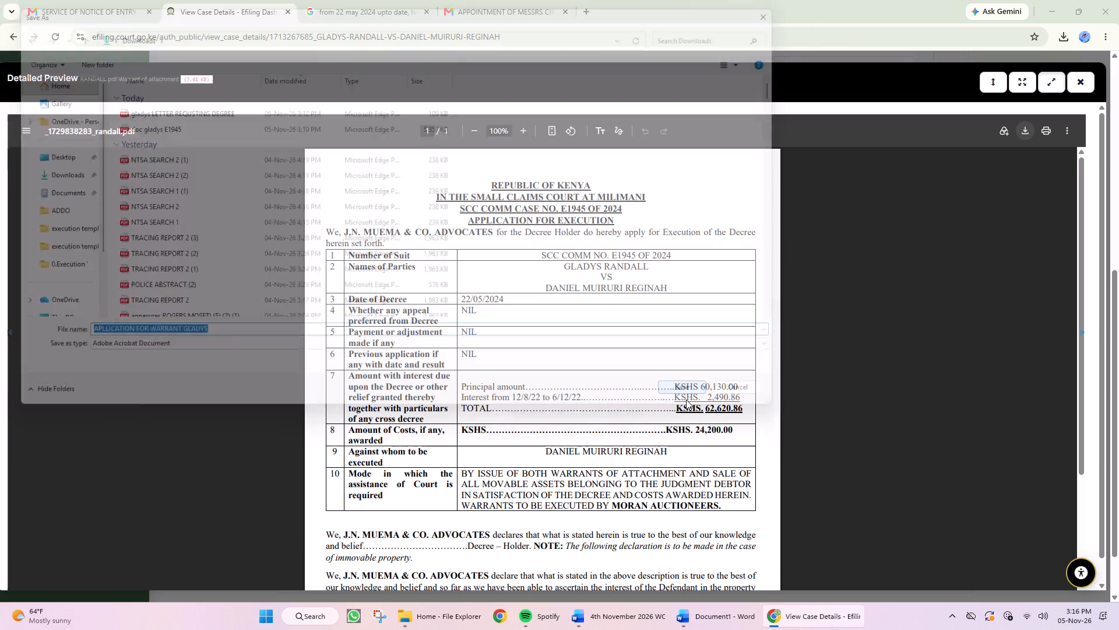
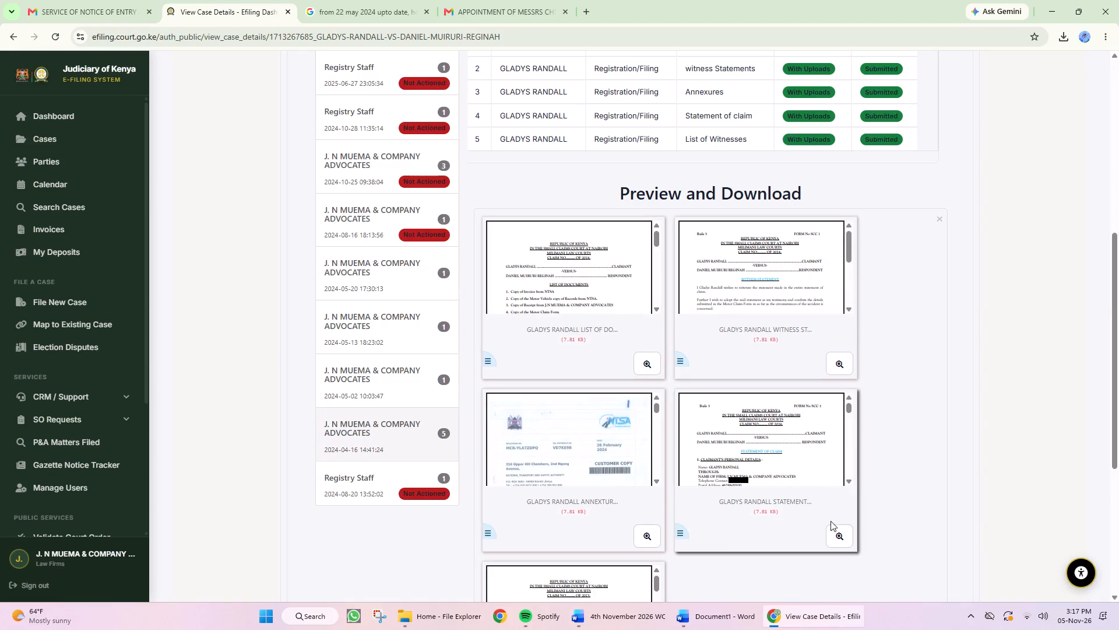
Review the previews of the documents filed at registration on 2024-04-16, including the list of documents and witness statement.
scroll(546, 486, down, 2)
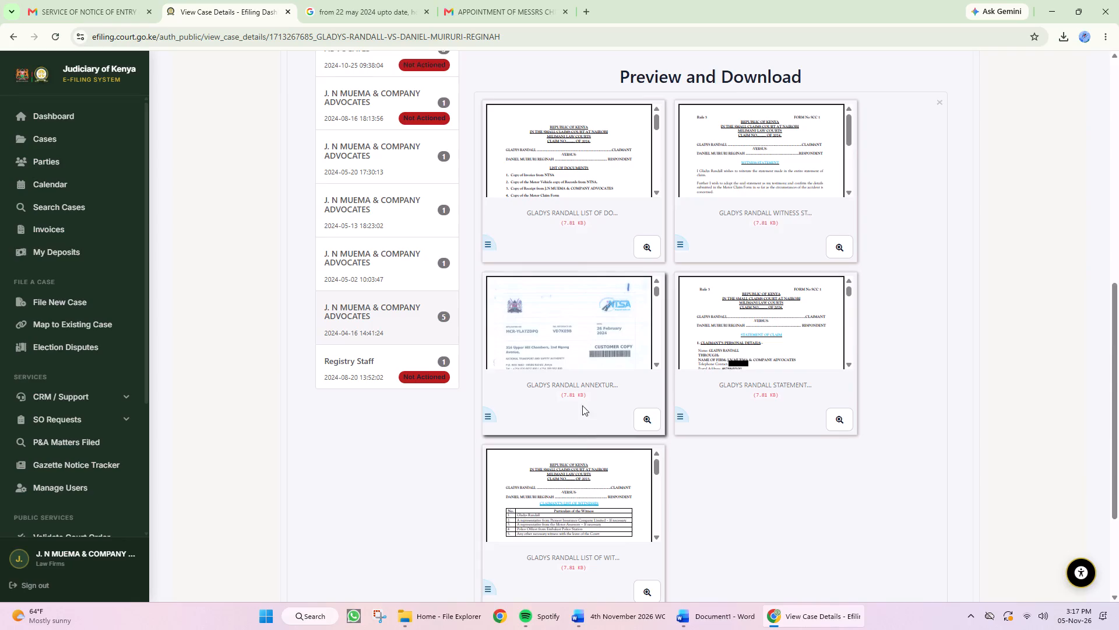
scroll(575, 357, up, 1)
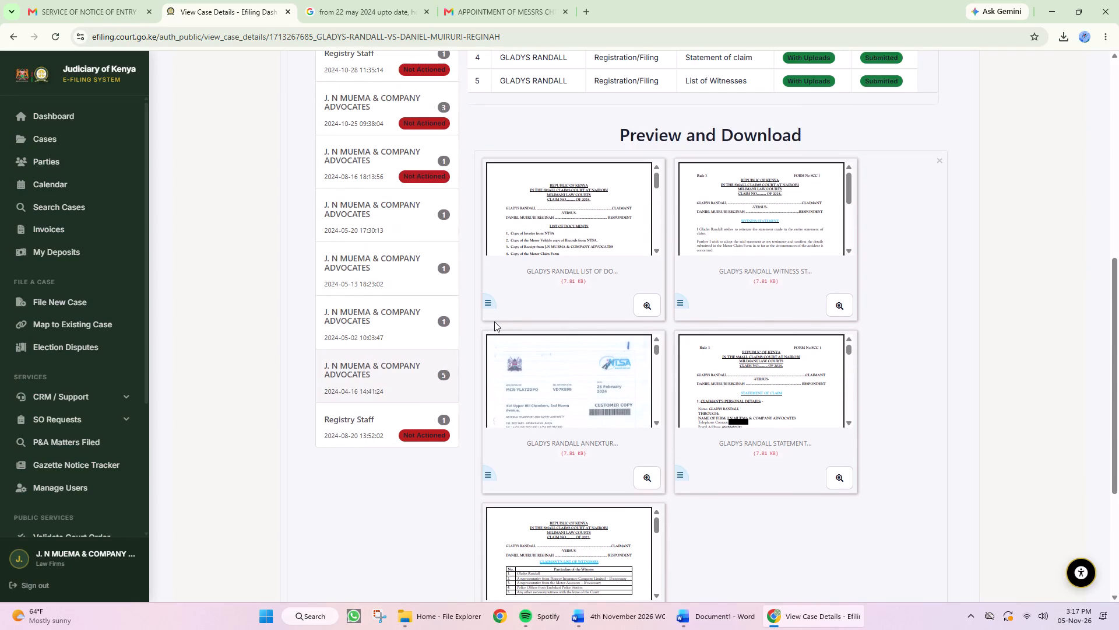
scroll(622, 290, up, 3)
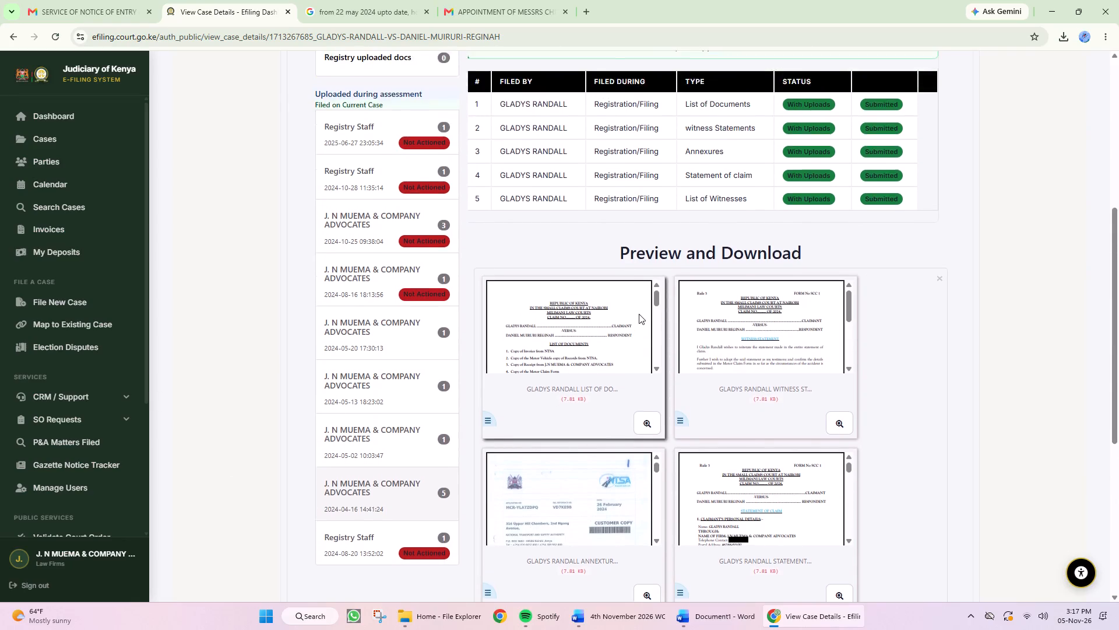
scroll(639, 314, up, 1)
scroll(755, 333, down, 5)
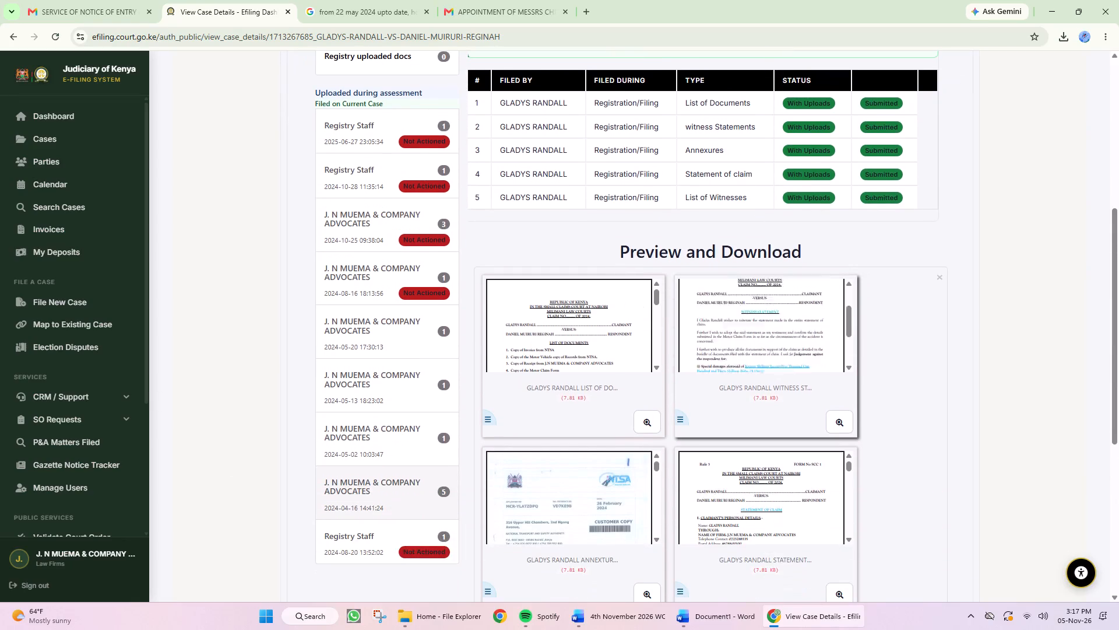
scroll(509, 311, down, 1)
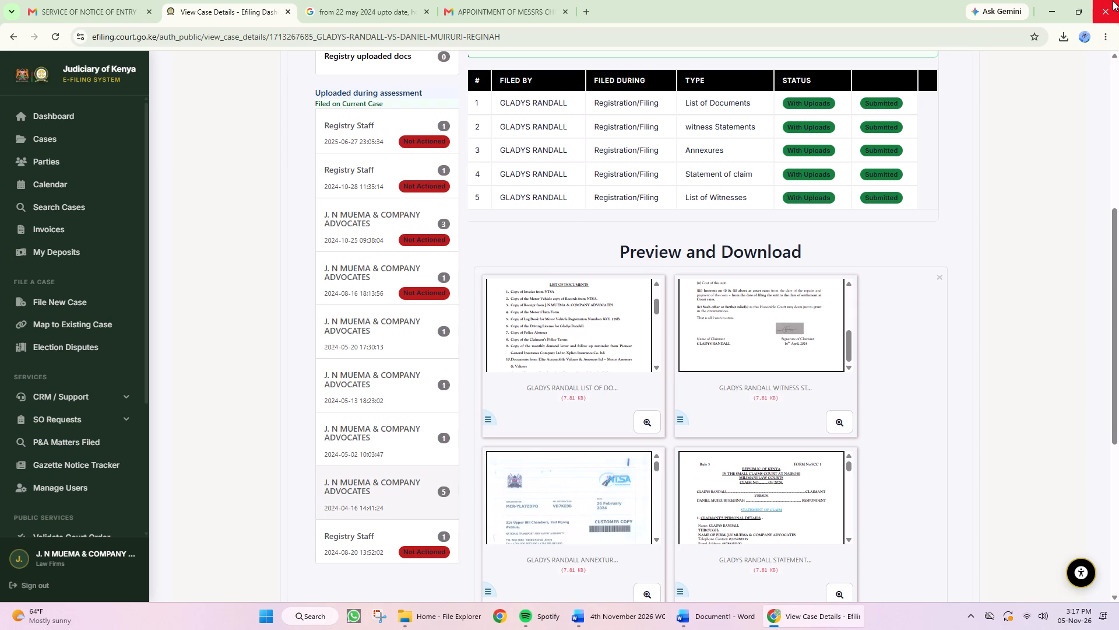
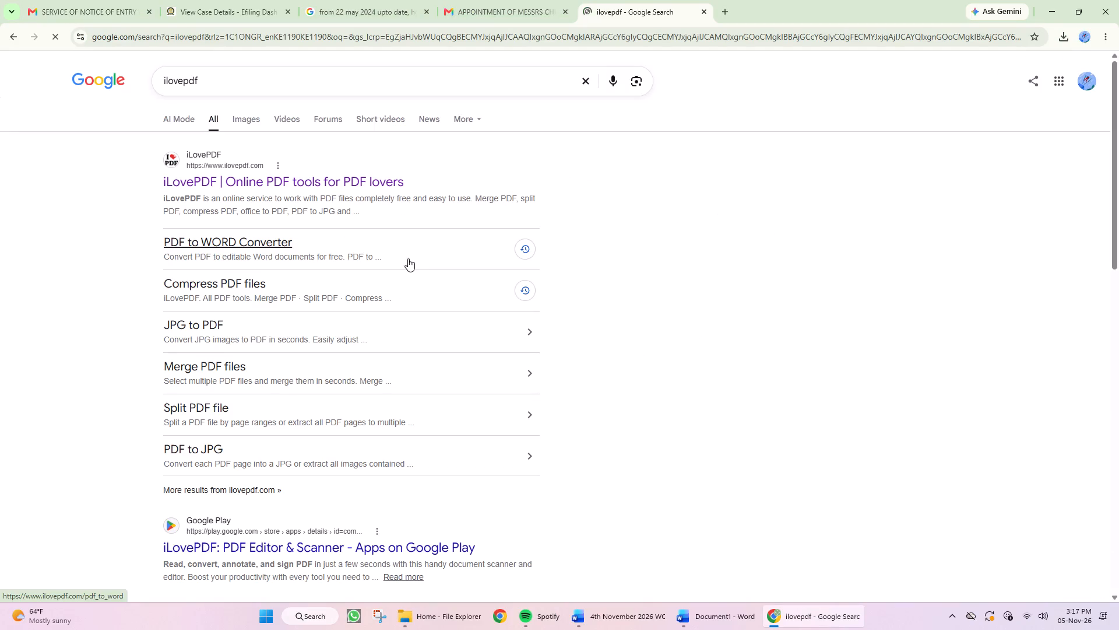
Open the iLovePDF online PDF tools website from the search results.
click(231, 184)
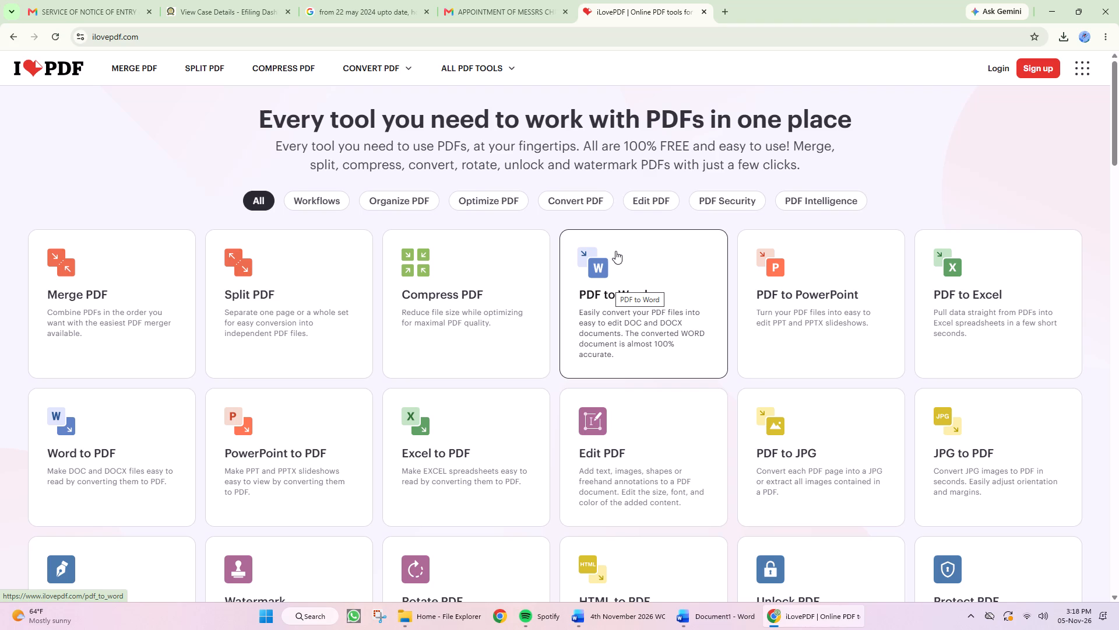
Open the PDF to Word converter and bring up its file selection.
click(619, 282)
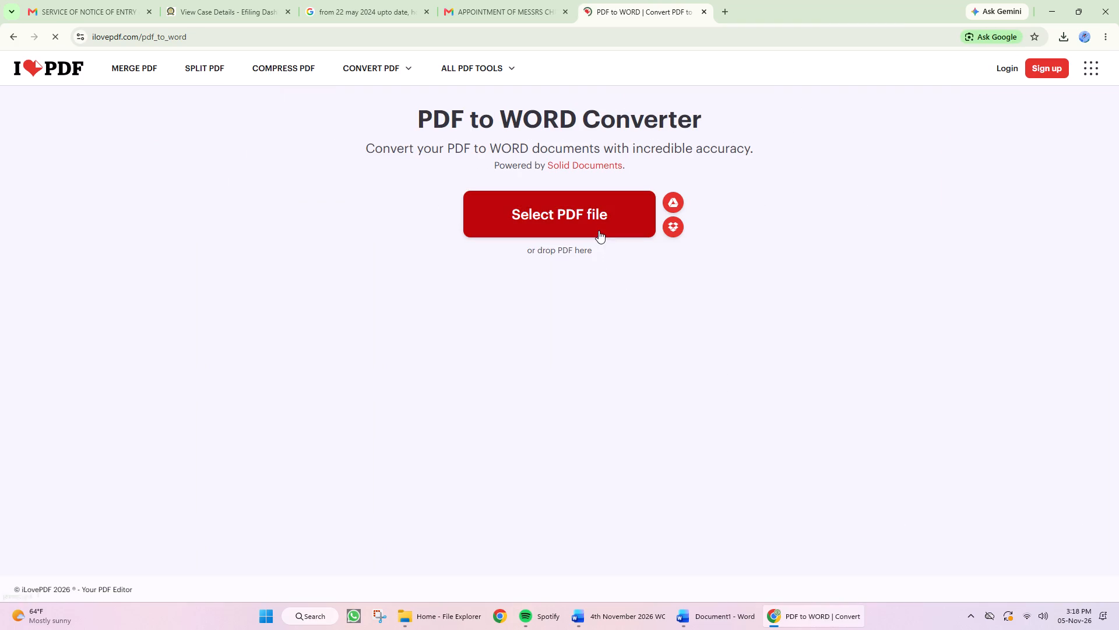
click(599, 230)
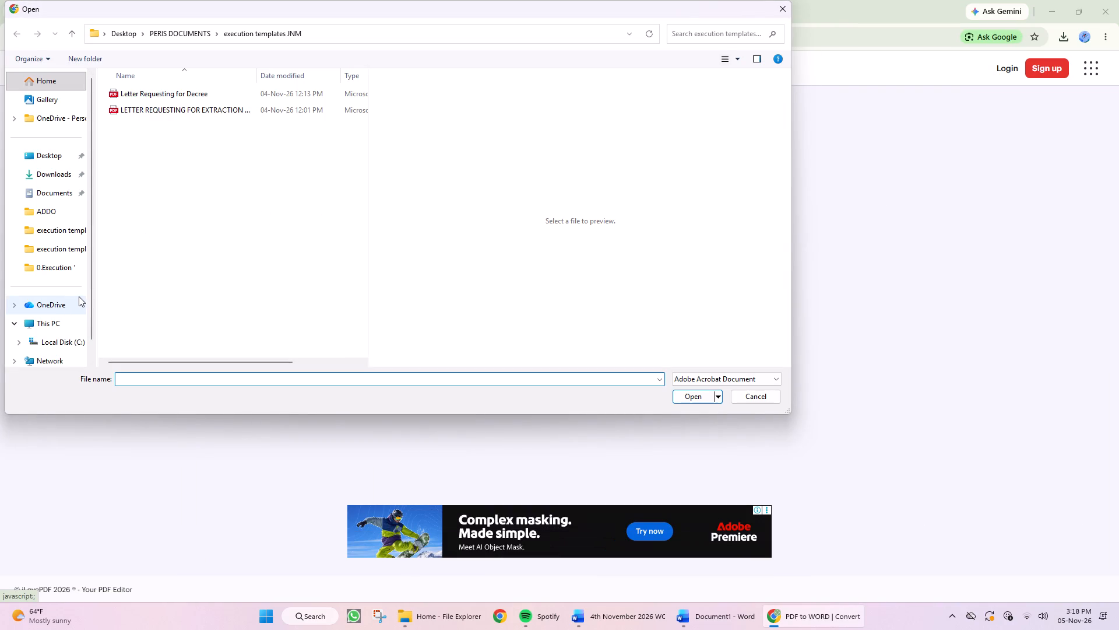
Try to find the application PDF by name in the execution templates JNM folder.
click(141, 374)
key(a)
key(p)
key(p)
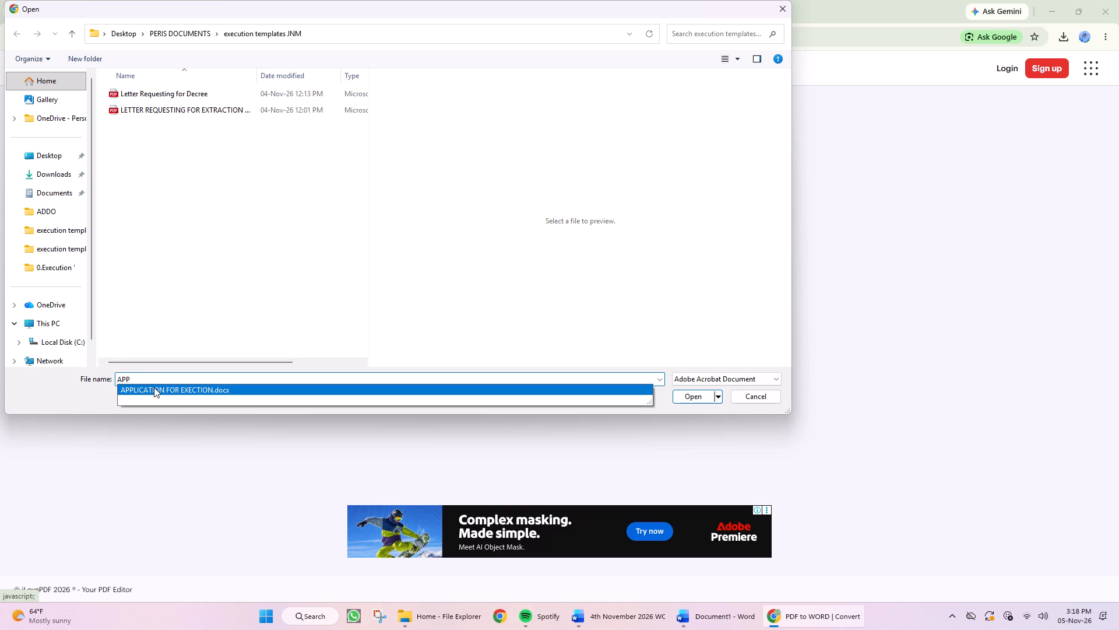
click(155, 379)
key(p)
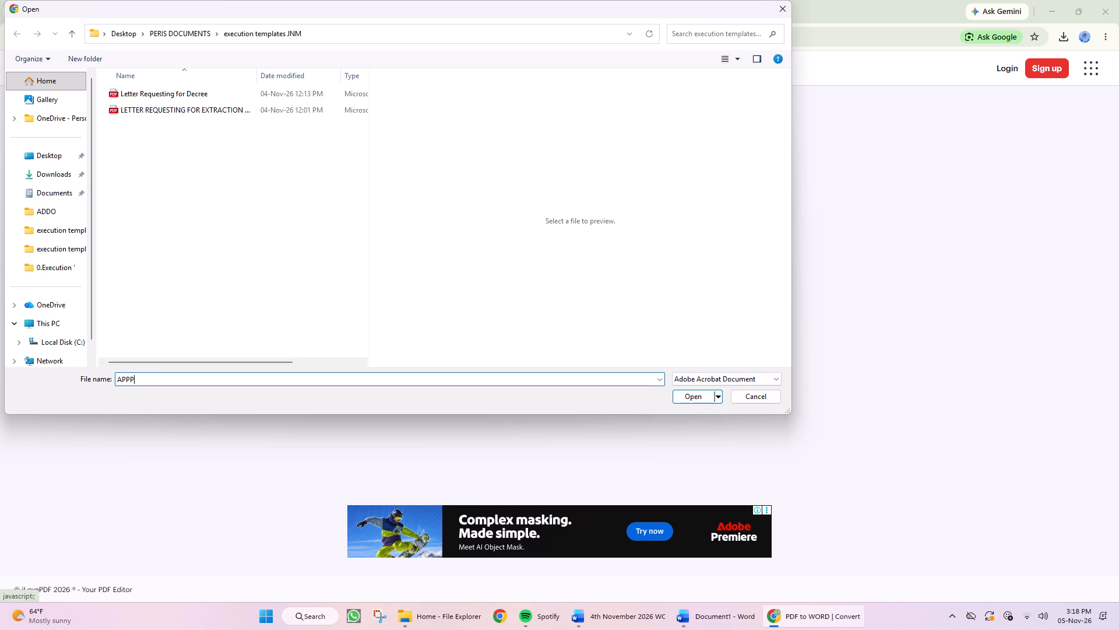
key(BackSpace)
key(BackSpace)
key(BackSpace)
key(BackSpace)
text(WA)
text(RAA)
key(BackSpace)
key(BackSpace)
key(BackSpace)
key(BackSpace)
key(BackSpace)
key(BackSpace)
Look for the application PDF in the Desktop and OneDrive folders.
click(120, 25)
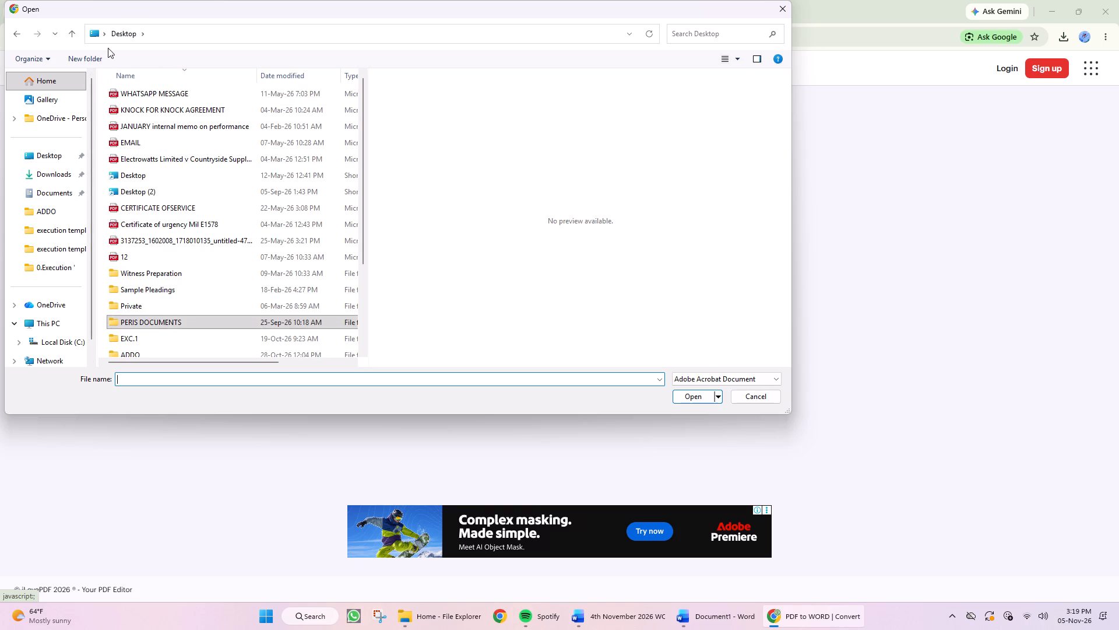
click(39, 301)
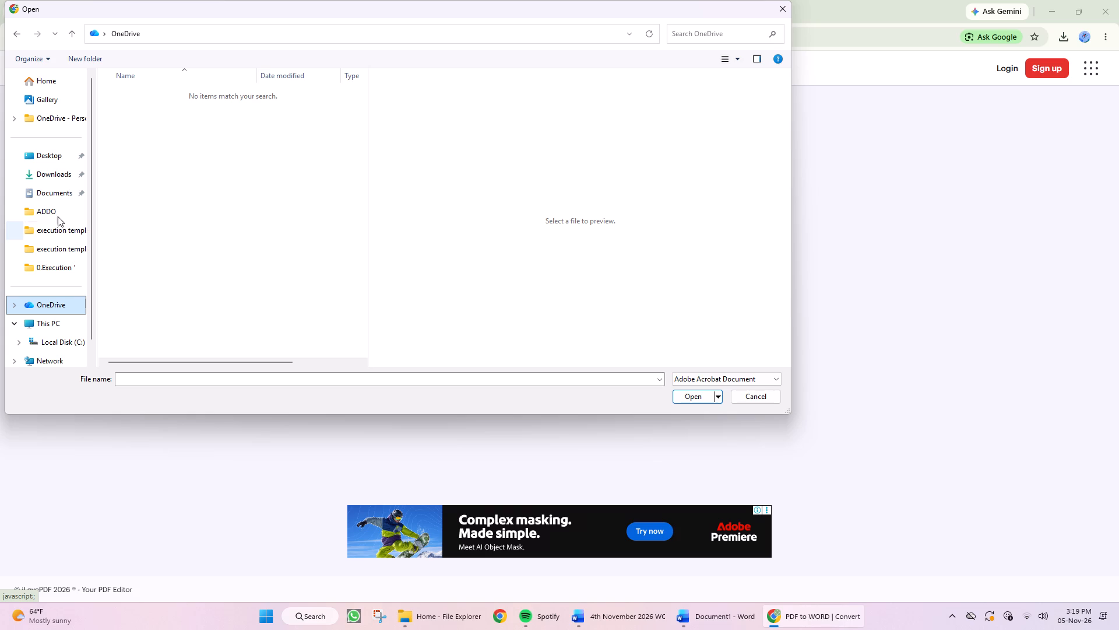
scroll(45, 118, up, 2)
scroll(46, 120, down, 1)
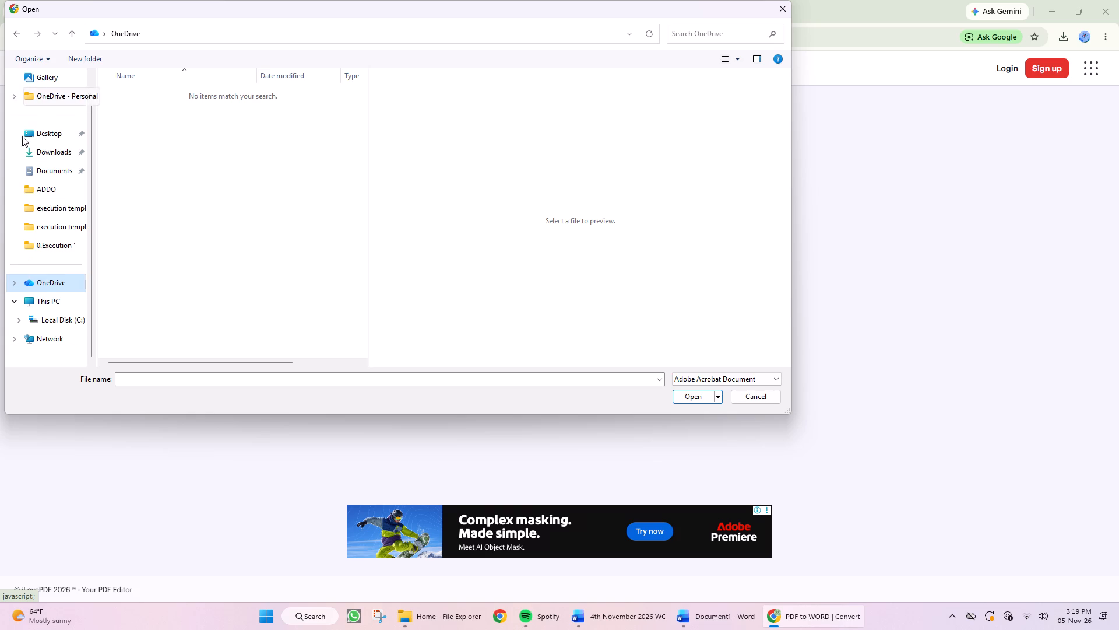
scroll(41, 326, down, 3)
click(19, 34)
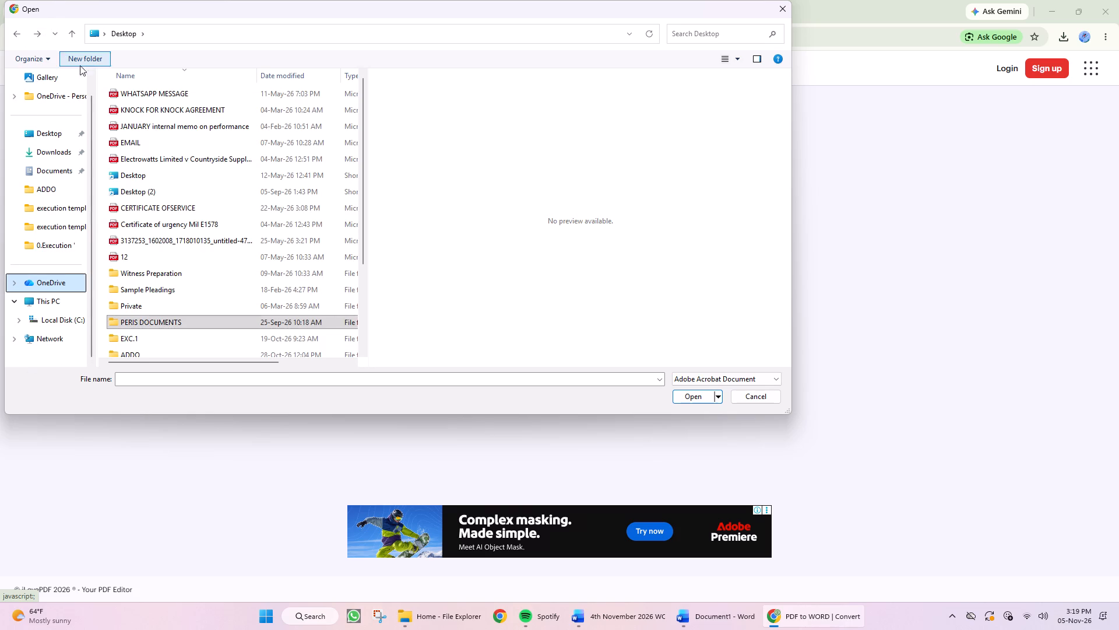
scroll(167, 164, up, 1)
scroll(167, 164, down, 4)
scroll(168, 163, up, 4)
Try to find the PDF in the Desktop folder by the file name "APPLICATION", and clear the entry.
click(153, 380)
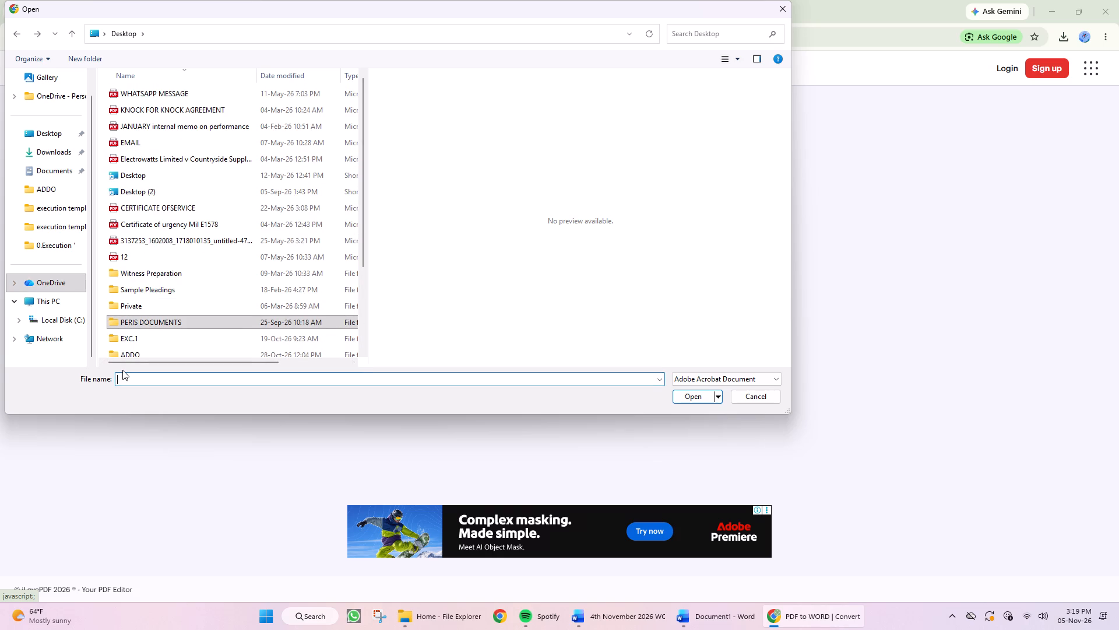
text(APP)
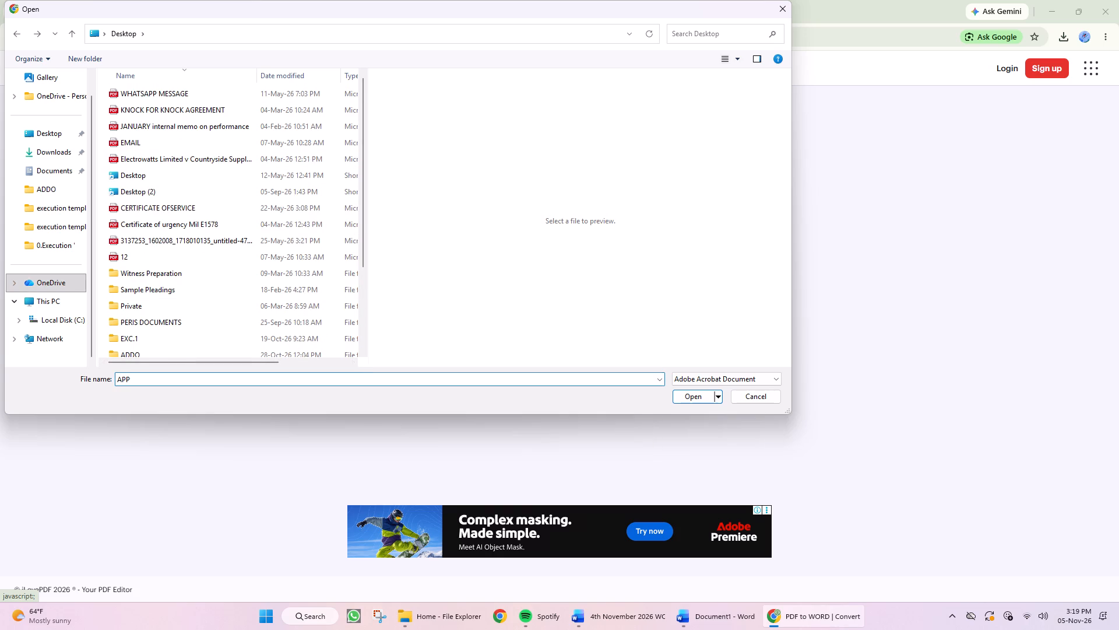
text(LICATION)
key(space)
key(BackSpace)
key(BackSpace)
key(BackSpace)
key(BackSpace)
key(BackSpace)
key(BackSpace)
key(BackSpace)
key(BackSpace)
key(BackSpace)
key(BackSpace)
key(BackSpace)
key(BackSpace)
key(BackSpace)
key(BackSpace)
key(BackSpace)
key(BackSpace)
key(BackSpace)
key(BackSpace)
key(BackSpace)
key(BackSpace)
Choose the PDF "APLLICATION FOR WARRANT GLADYS" from the Downloads folder for conversion to Word.
scroll(178, 334, up, 2)
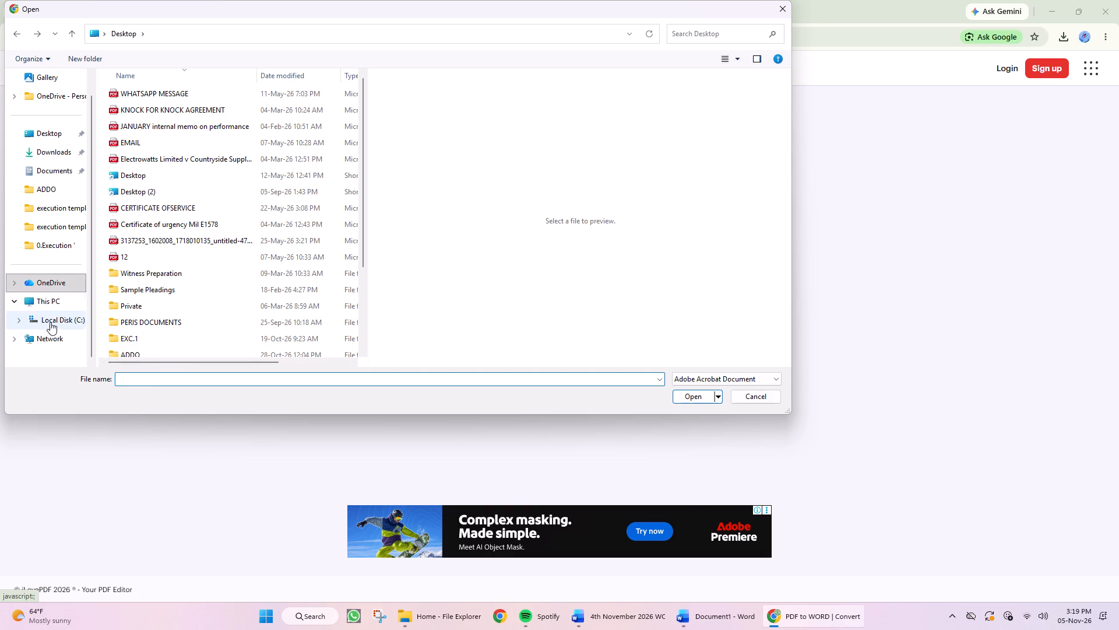
scroll(57, 216, up, 7)
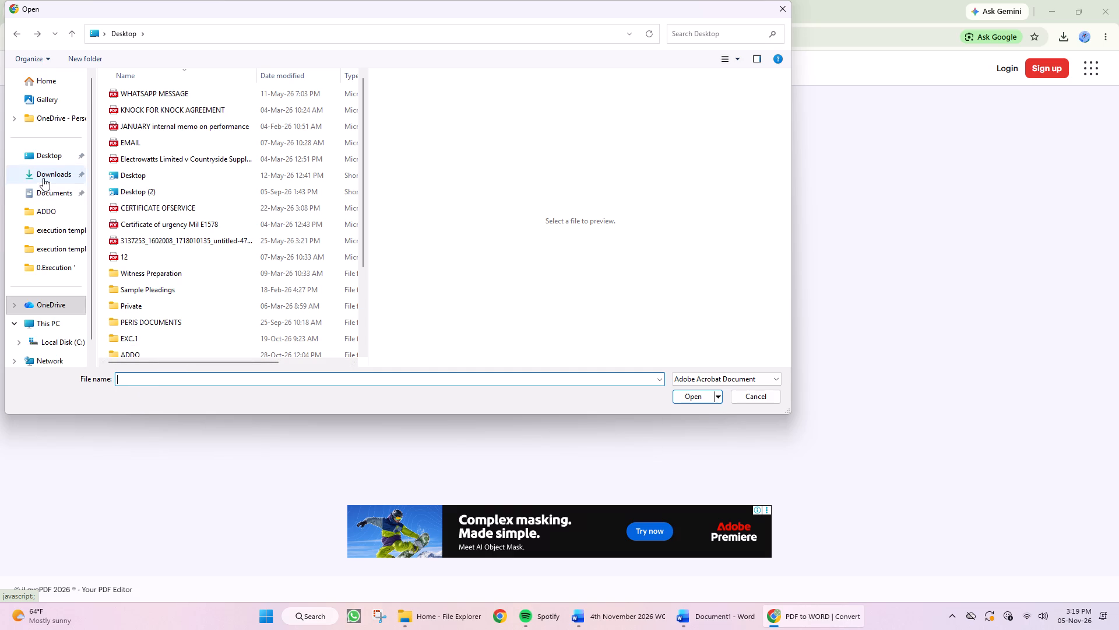
click(61, 83)
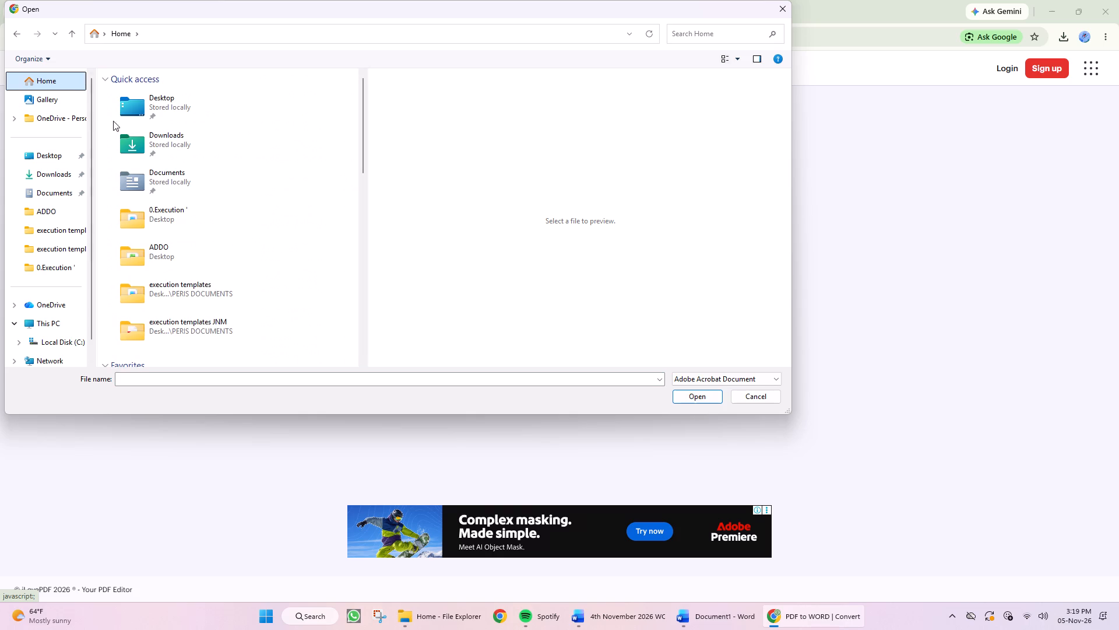
click(164, 149)
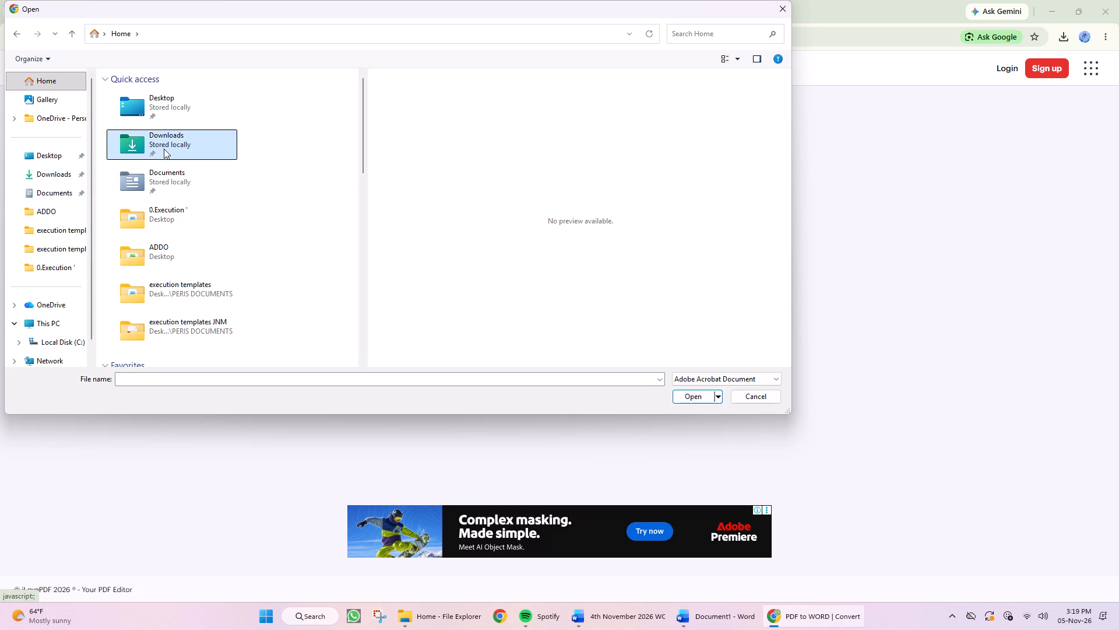
double_click(164, 149)
click(178, 114)
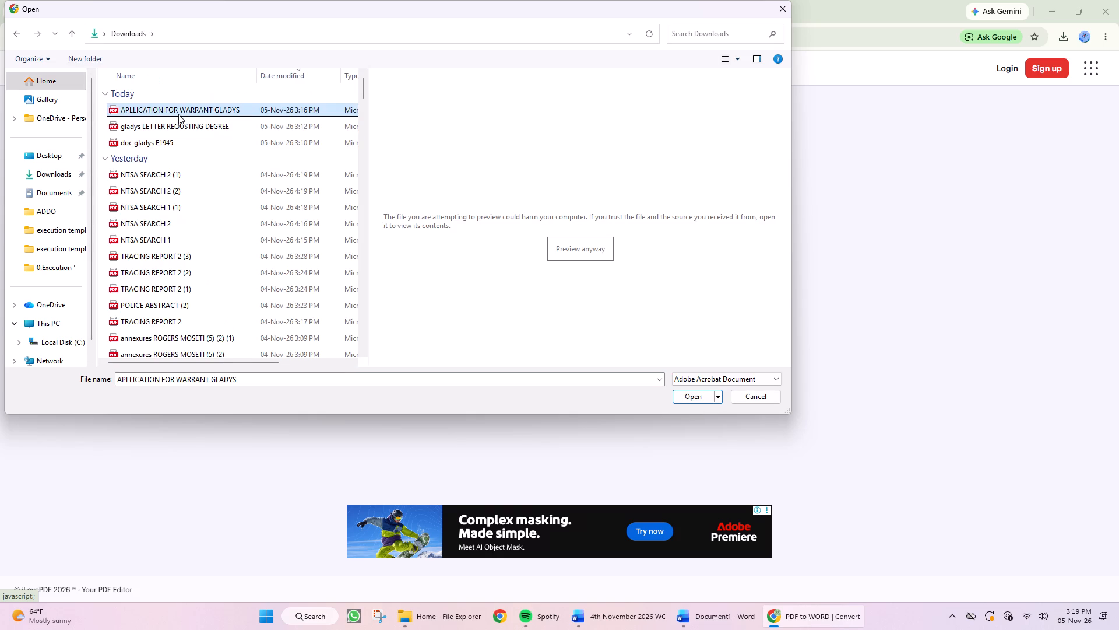
click(693, 399)
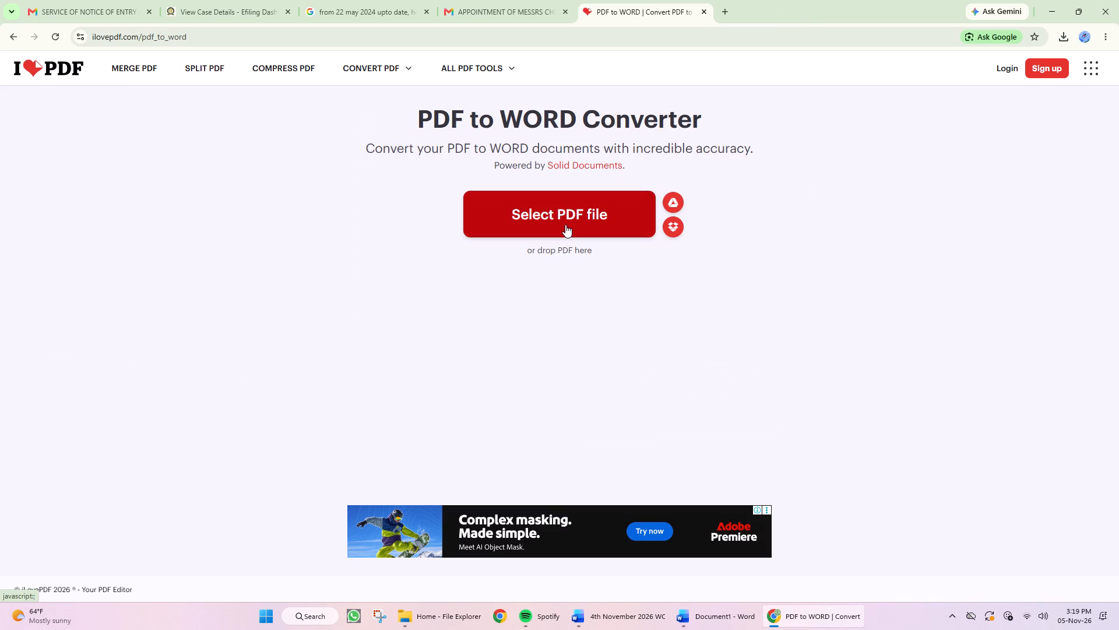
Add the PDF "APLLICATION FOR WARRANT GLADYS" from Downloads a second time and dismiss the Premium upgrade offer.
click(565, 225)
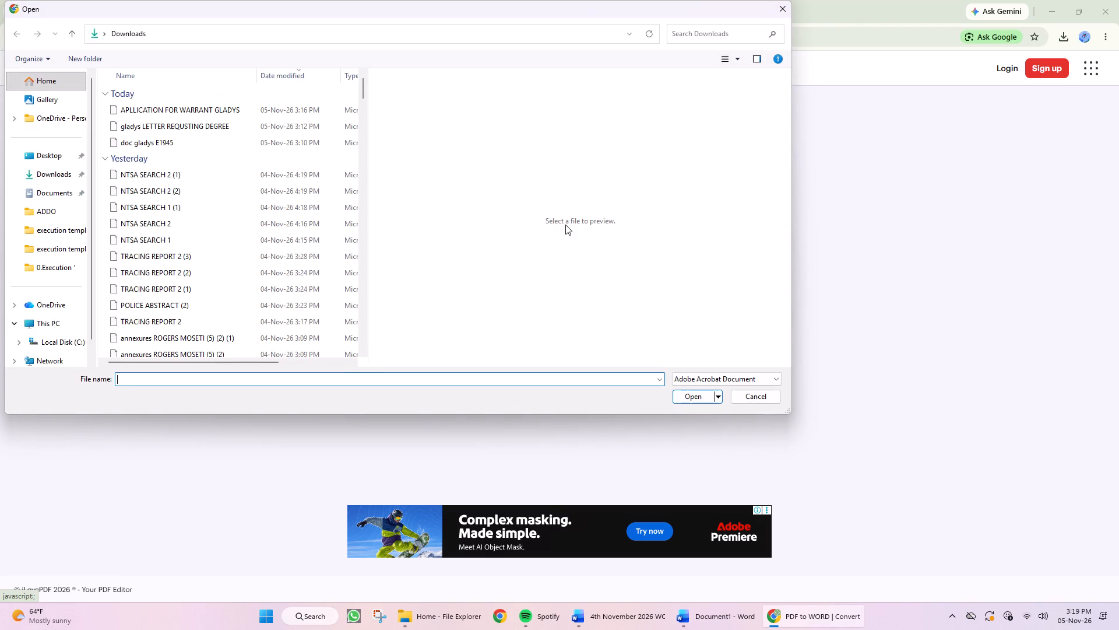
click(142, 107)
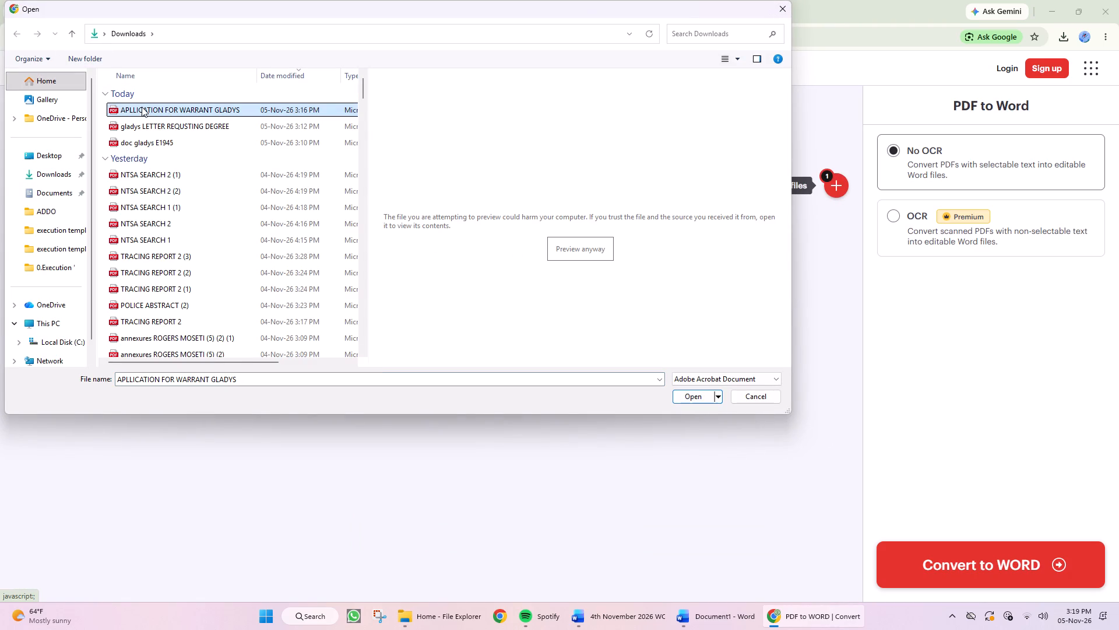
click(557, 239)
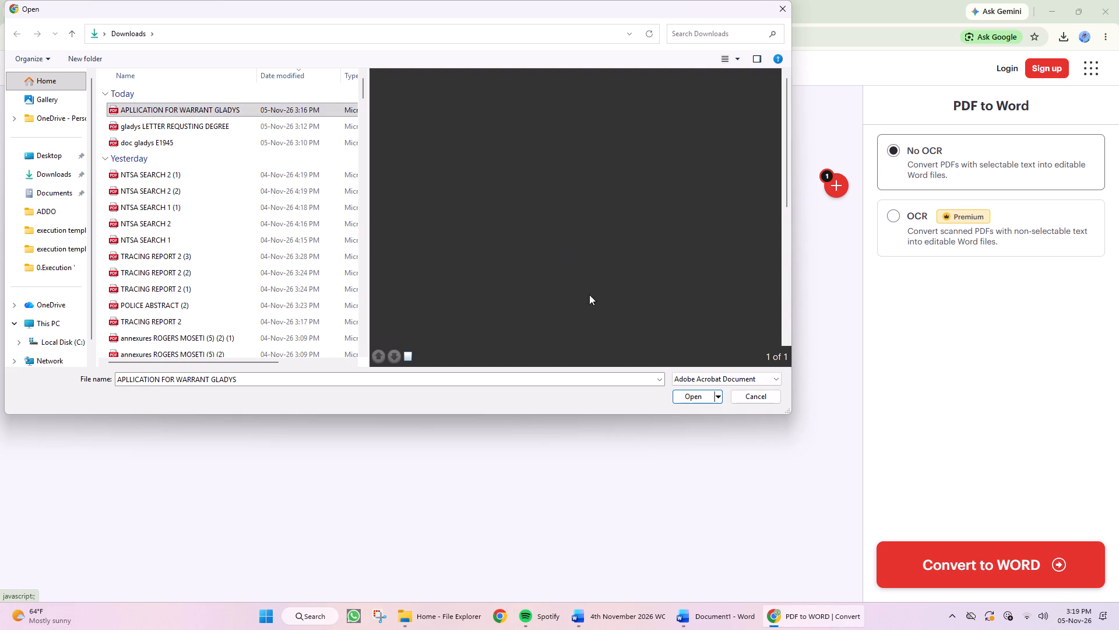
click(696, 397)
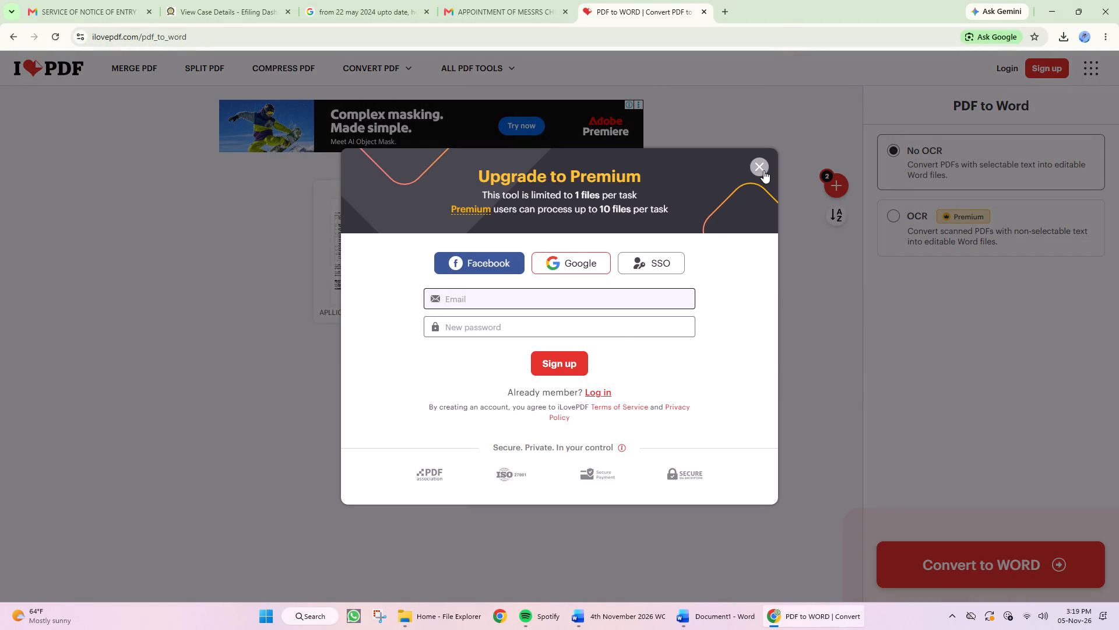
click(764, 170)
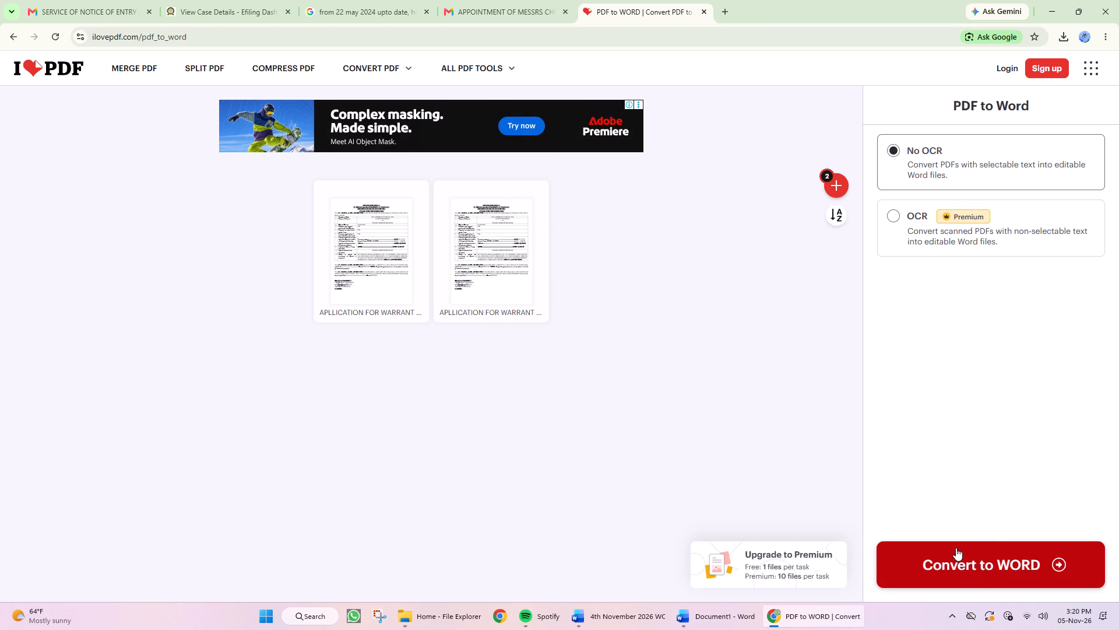
Start converting the application PDF to Word.
click(963, 563)
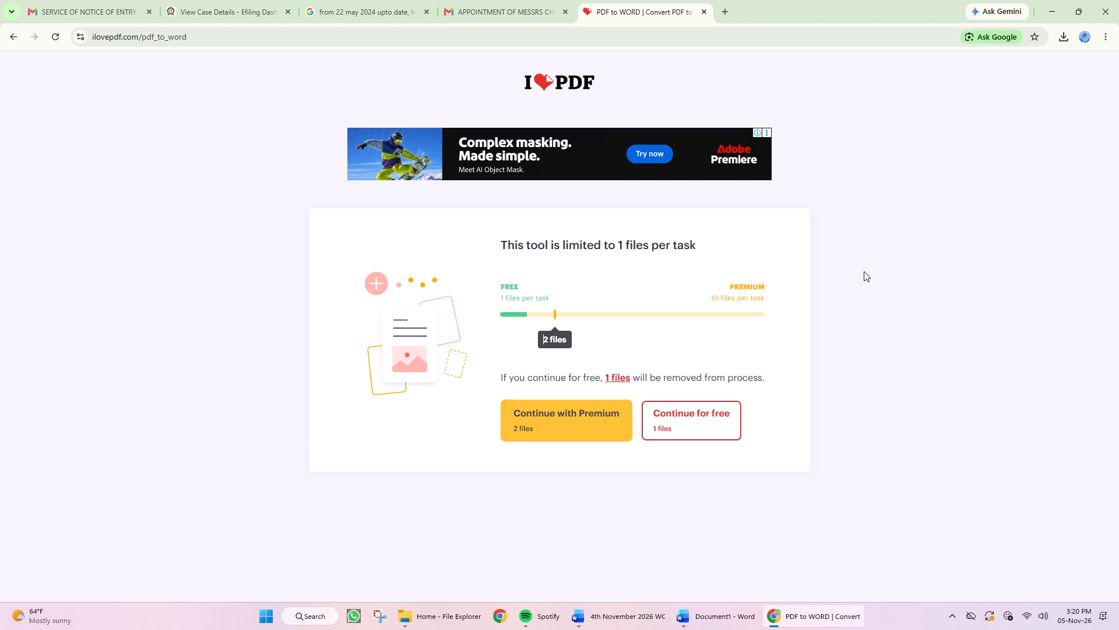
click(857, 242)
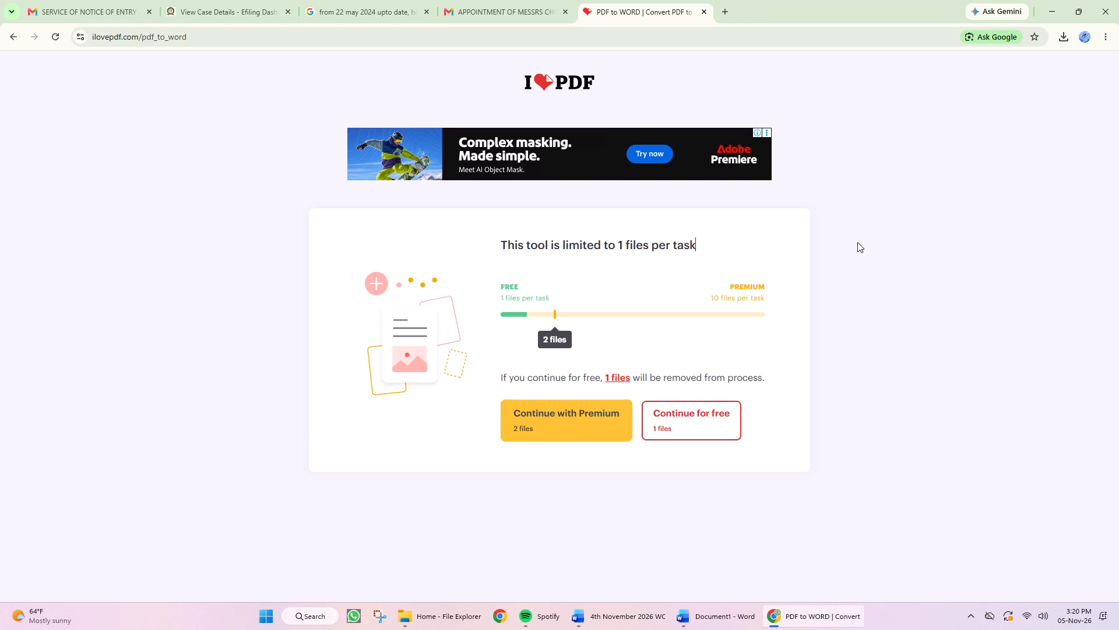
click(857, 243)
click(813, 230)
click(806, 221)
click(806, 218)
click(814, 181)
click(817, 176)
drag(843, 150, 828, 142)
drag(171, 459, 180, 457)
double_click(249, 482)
Continue the Word conversion for free with one file.
click(715, 435)
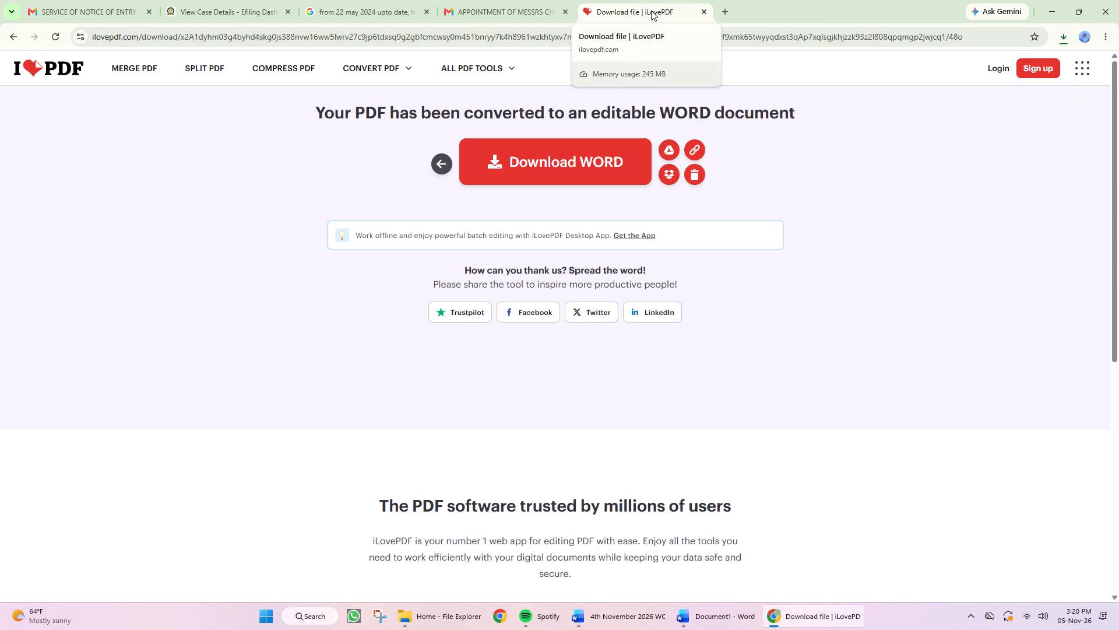
Open the downloaded "APLLICATION FOR WARRANT GLADYS" document in Word and look through the application for execution.
click(968, 61)
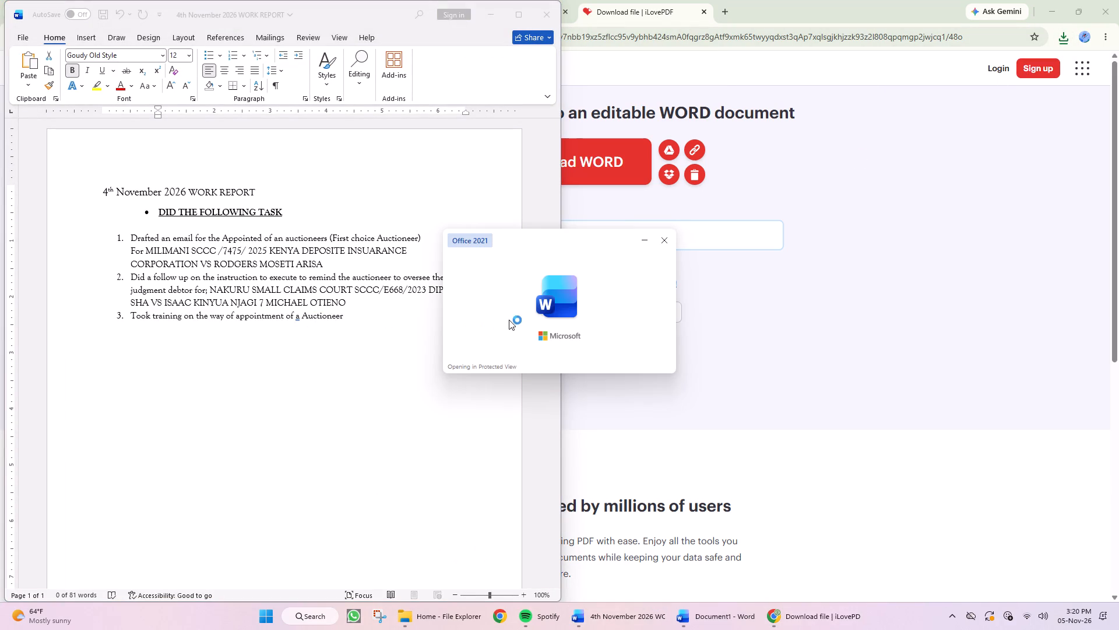
scroll(456, 333, down, 5)
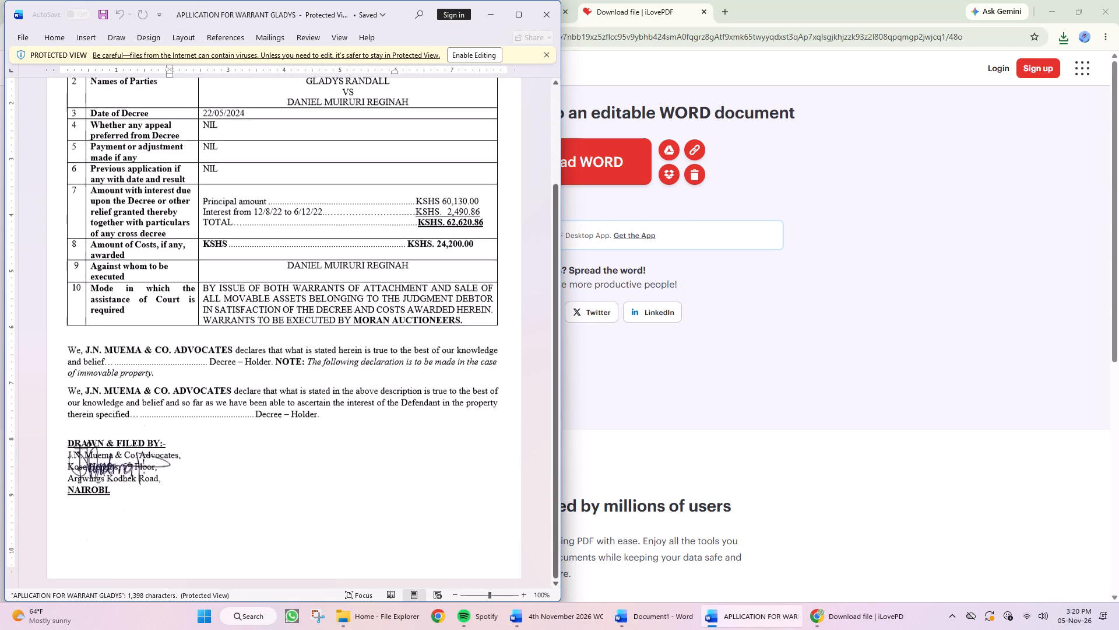
scroll(437, 337, down, 5)
scroll(437, 337, up, 5)
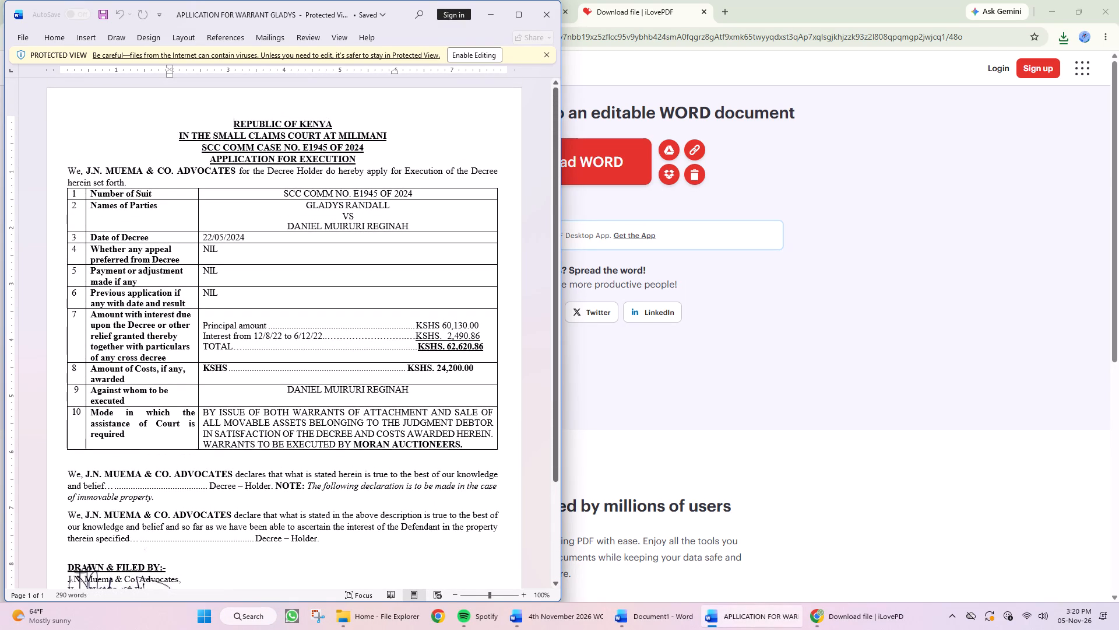
Enable editing for the protected application for execution document so its text can be changed.
scroll(432, 345, down, 2)
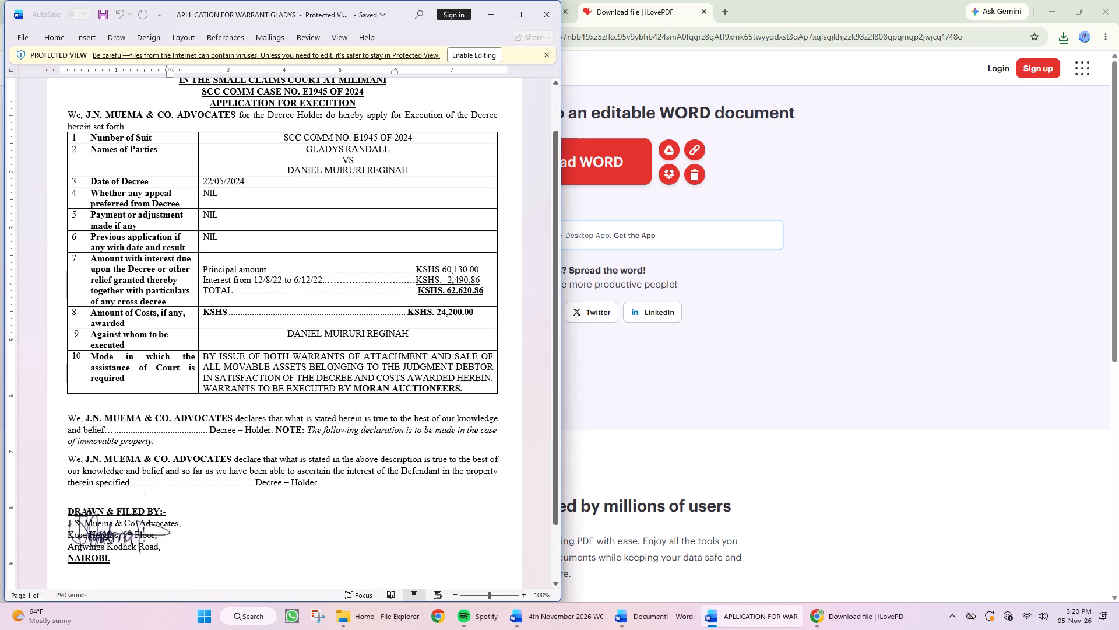
click(463, 388)
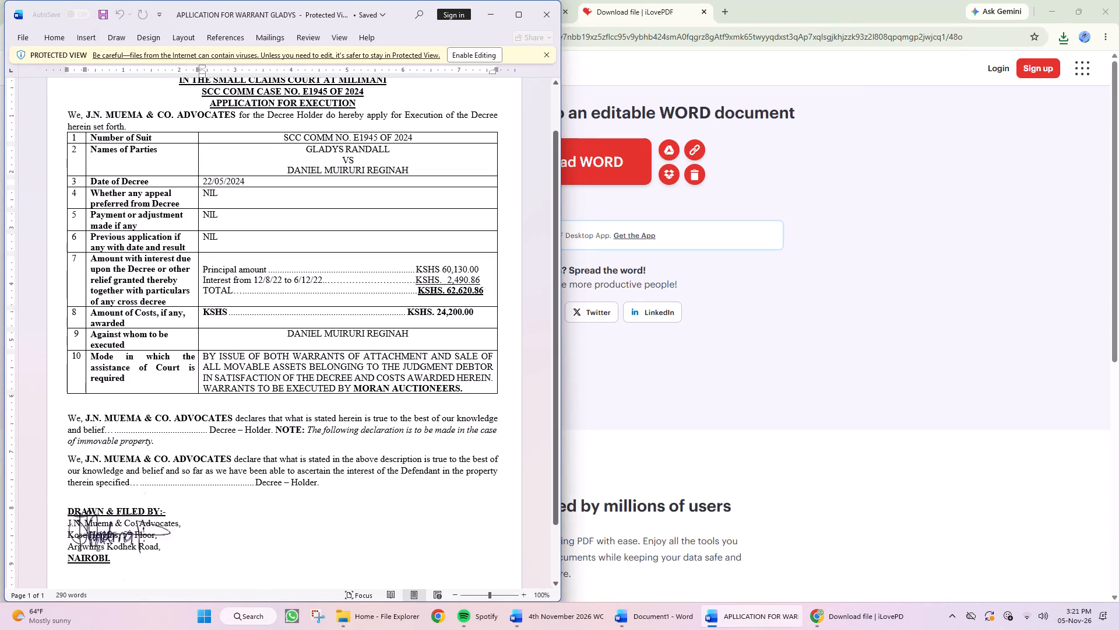
key(BackSpace)
key(BackSpace)
key(BackSpace)
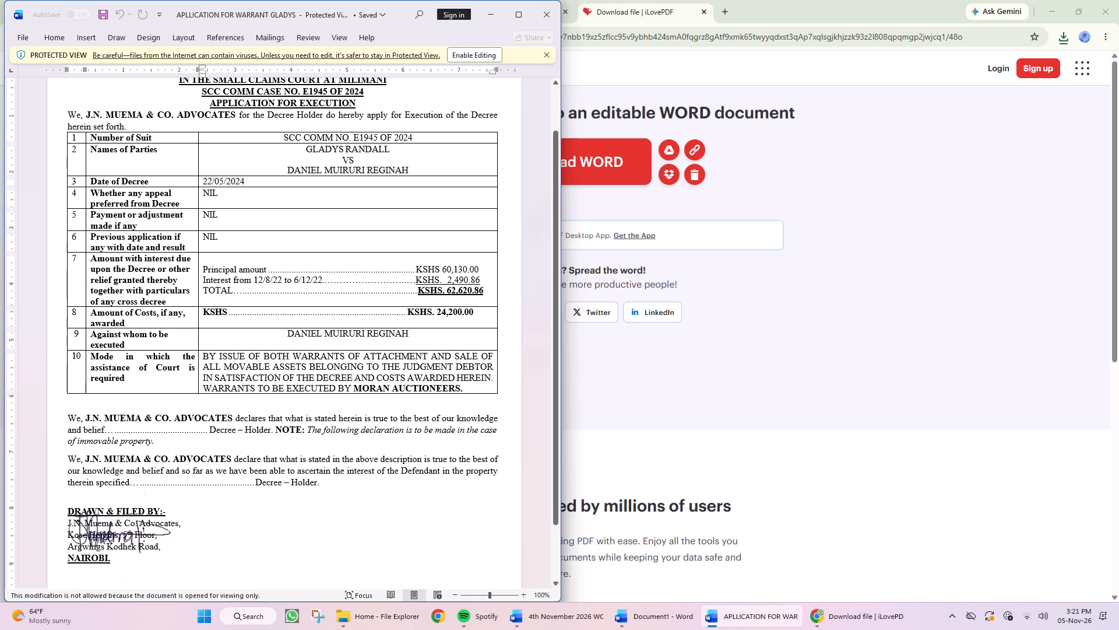
click(477, 53)
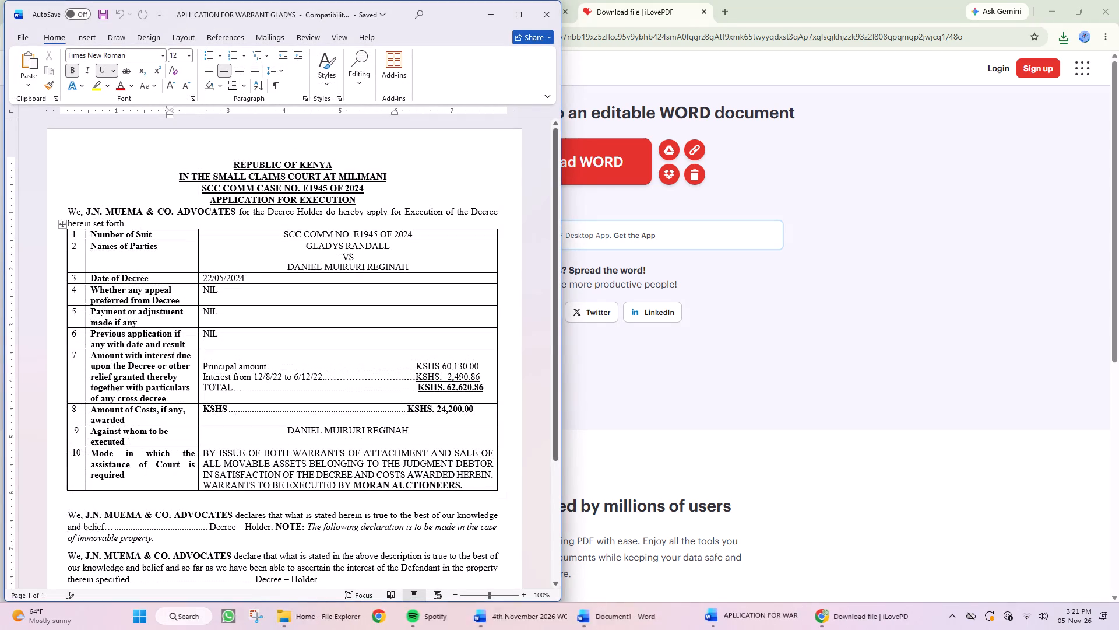
Replace the auctioneer's name at the end of row 10, the mode of court assistance, with "CHROME AUCTIONEERS".
click(466, 484)
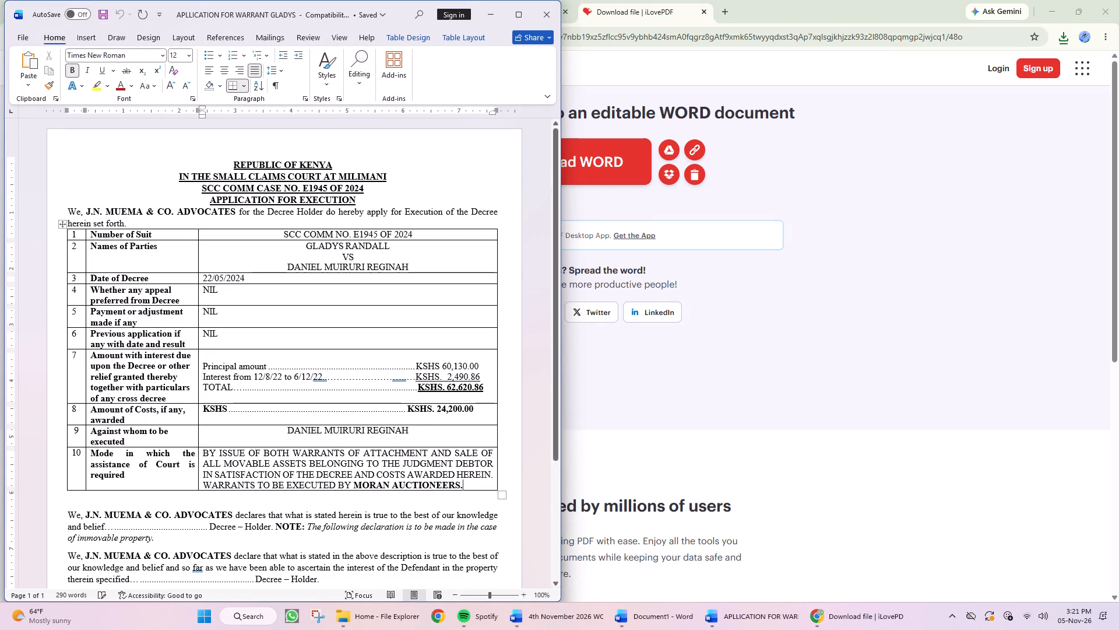
click(460, 488)
key(BackSpace)
key(BackSpace)
key(BackSpace)
key(BackSpace)
key(BackSpace)
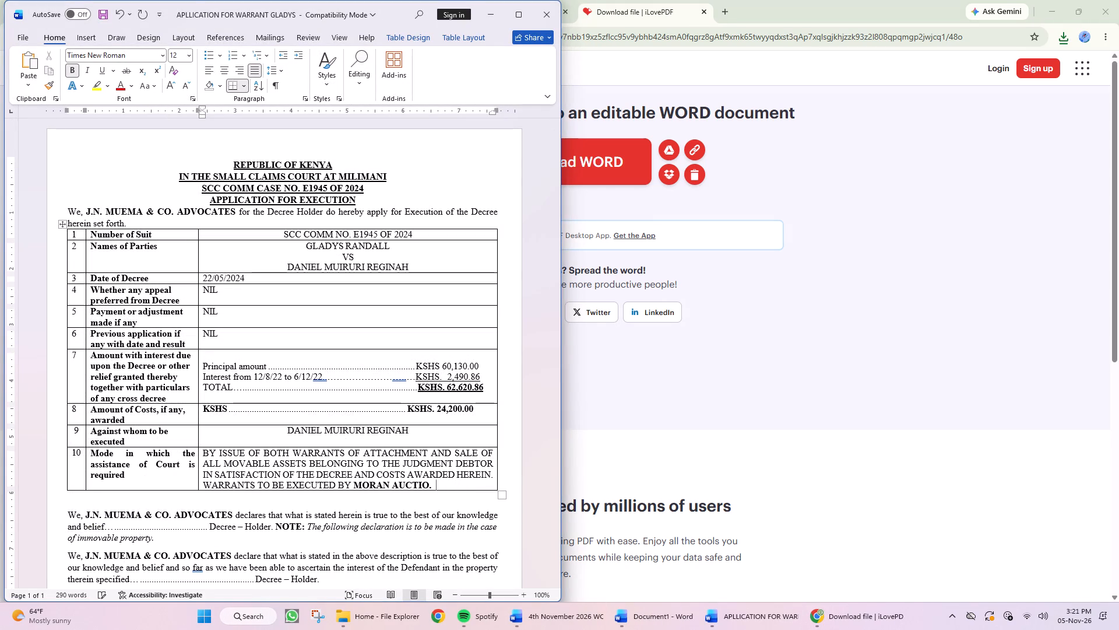
key(BackSpace)
key(BackSpace)
key(BackSpace)
key(BackSpace)
key(BackSpace)
key(BackSpace)
key(BackSpace)
key(BackSpace)
key(BackSpace)
key(BackSpace)
key(BackSpace)
key(BackSpace)
text(CH)
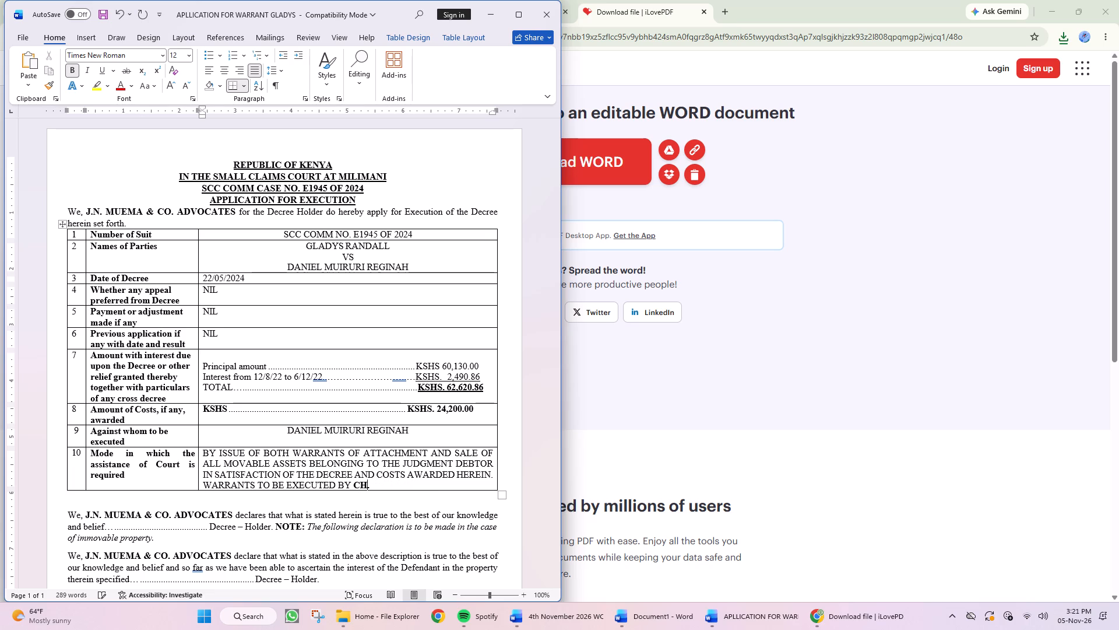
text(ROME)
key(space)
text(AUCTIONEERS)
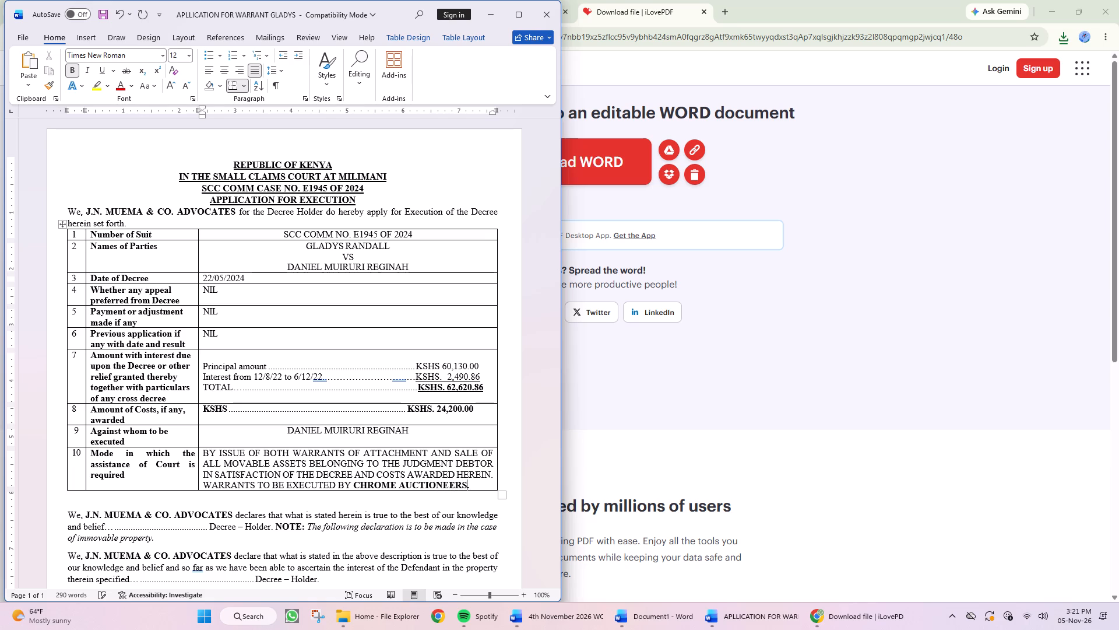
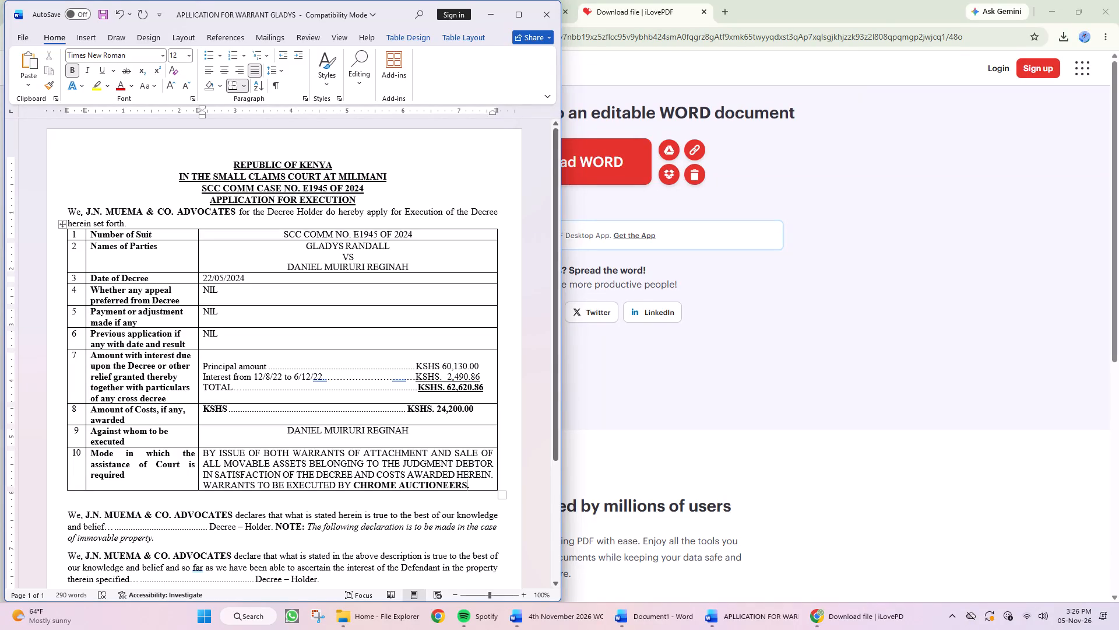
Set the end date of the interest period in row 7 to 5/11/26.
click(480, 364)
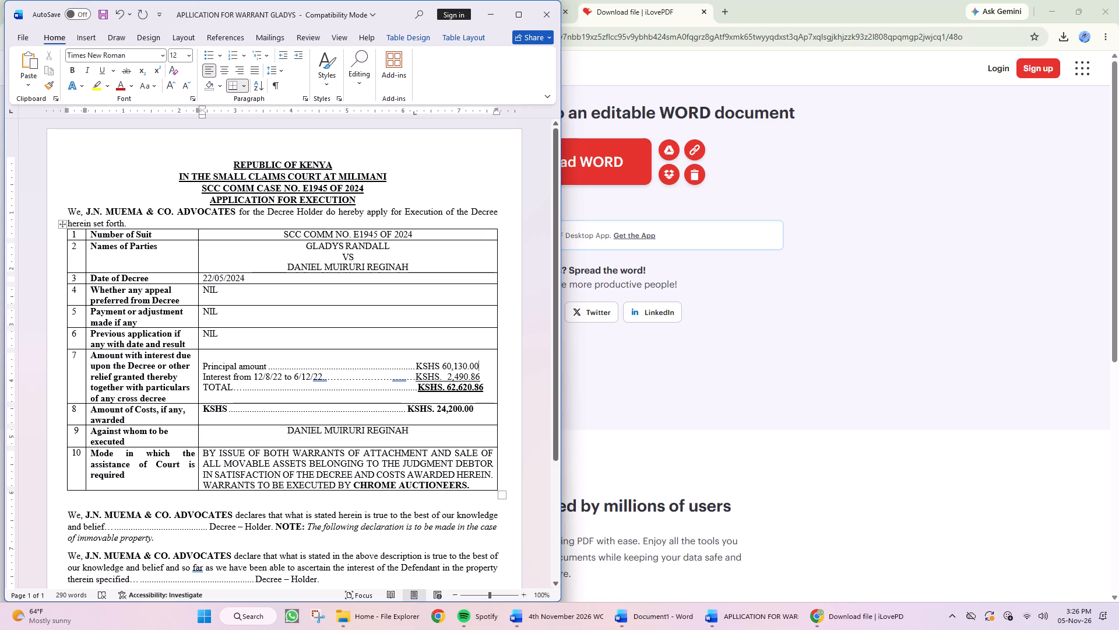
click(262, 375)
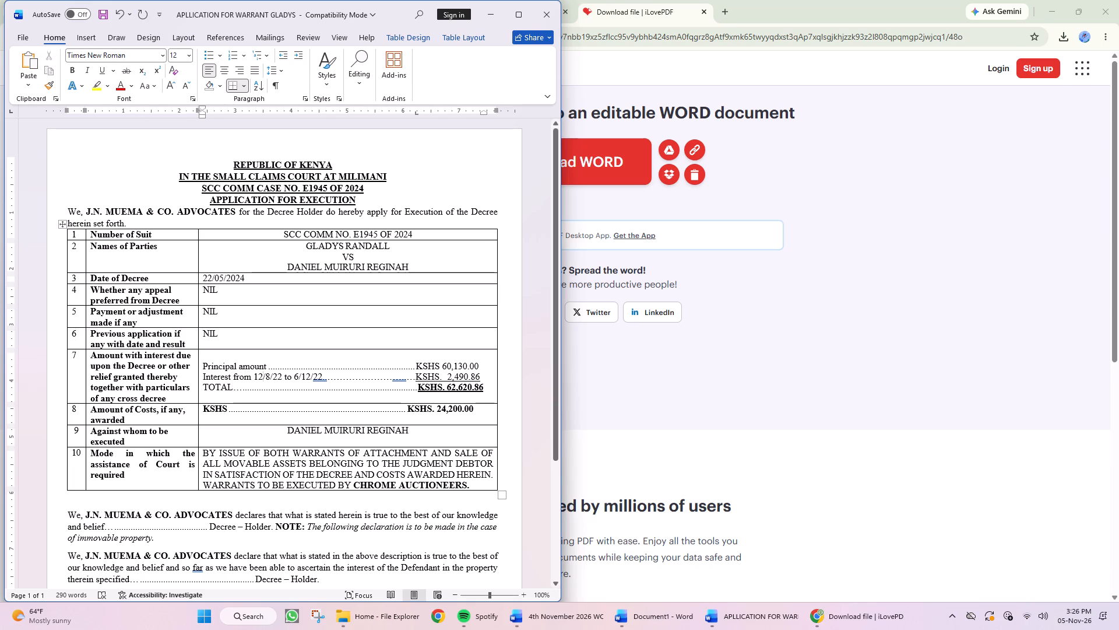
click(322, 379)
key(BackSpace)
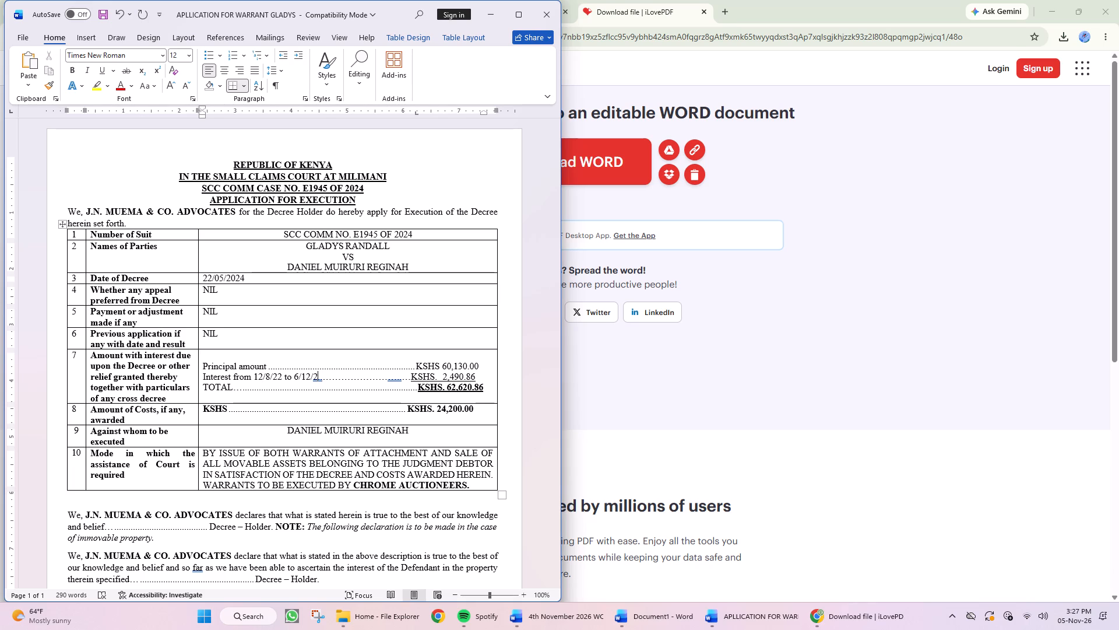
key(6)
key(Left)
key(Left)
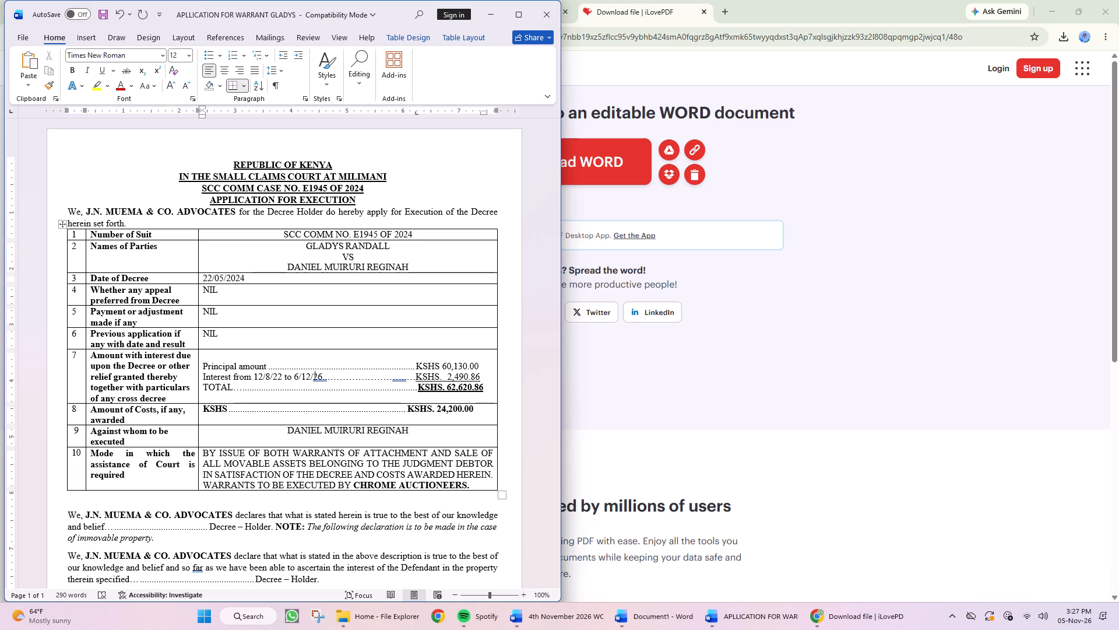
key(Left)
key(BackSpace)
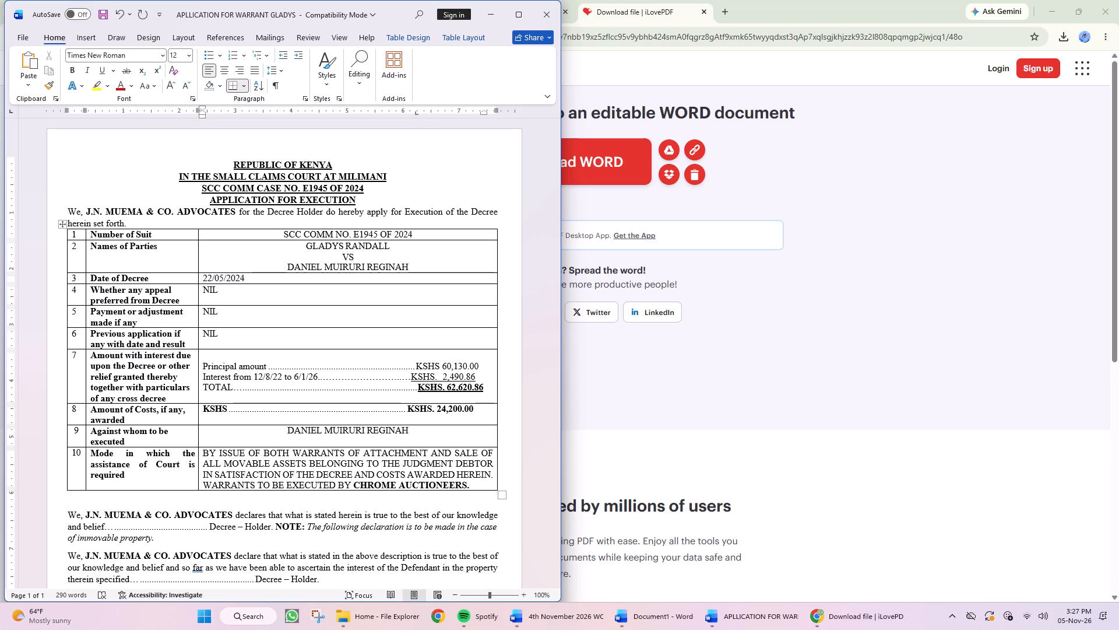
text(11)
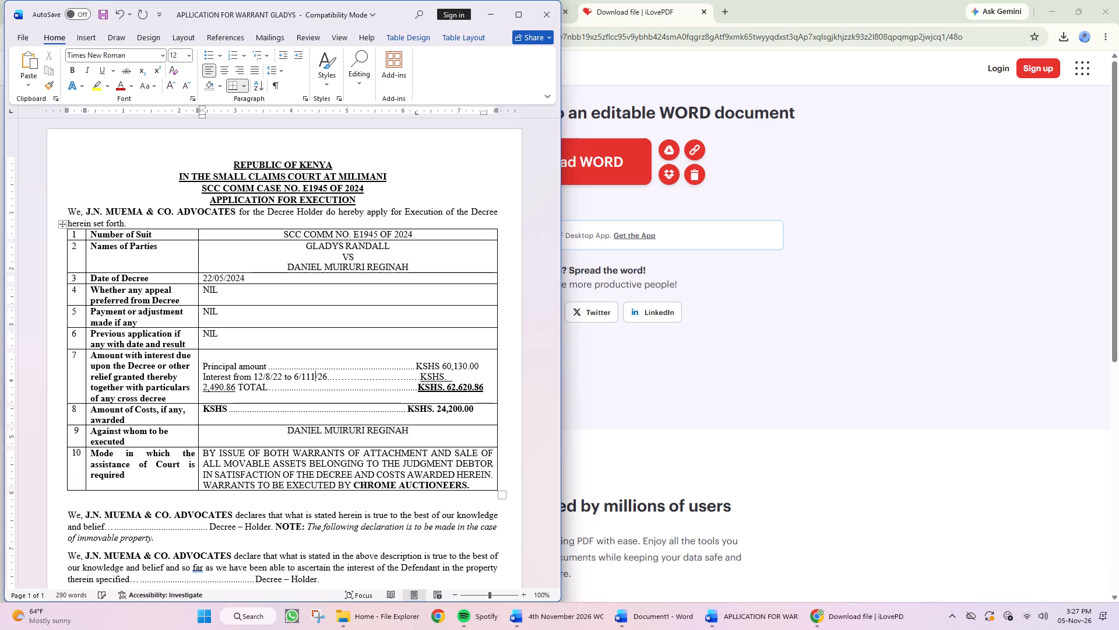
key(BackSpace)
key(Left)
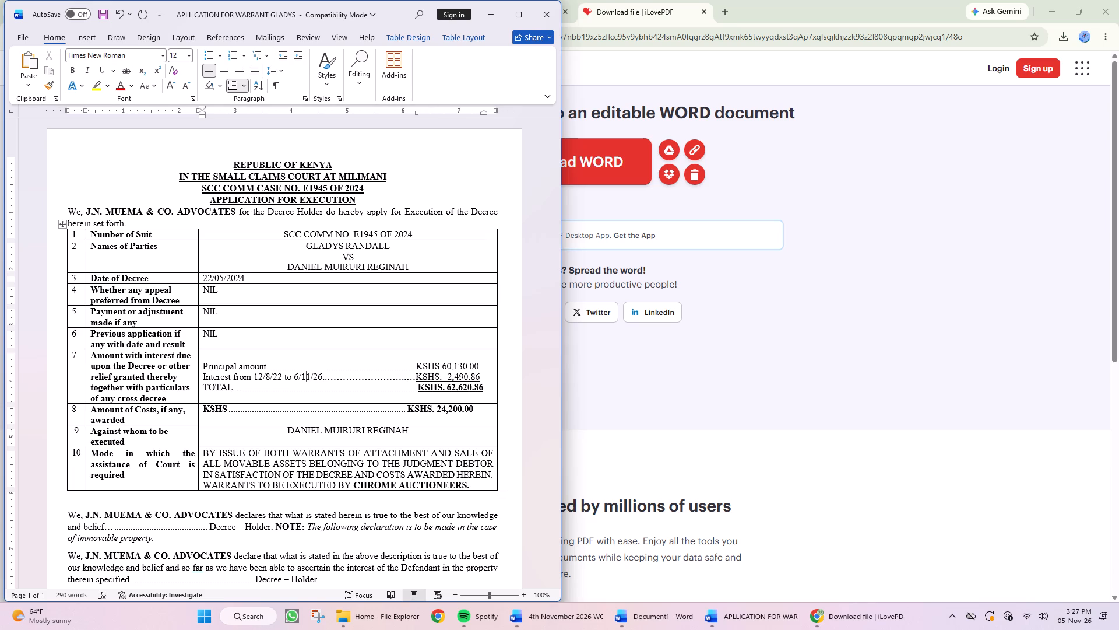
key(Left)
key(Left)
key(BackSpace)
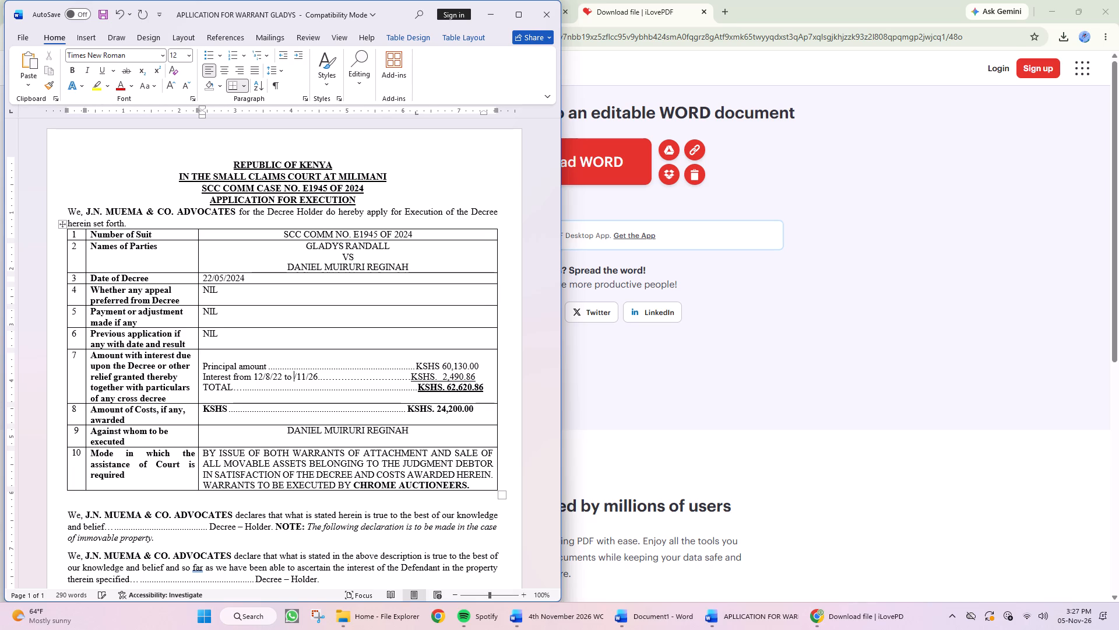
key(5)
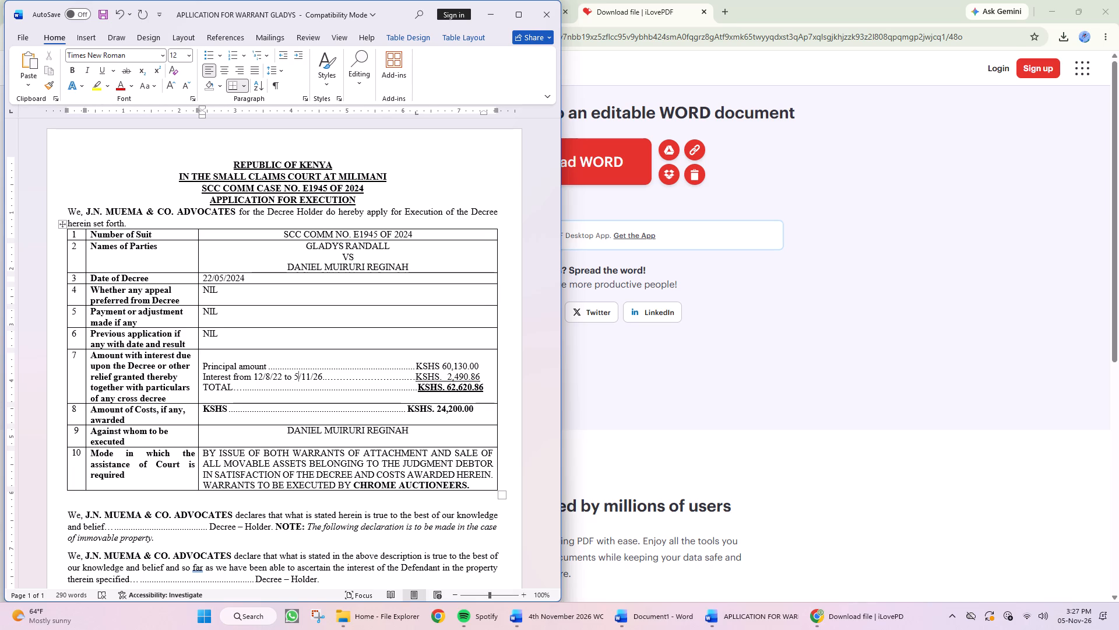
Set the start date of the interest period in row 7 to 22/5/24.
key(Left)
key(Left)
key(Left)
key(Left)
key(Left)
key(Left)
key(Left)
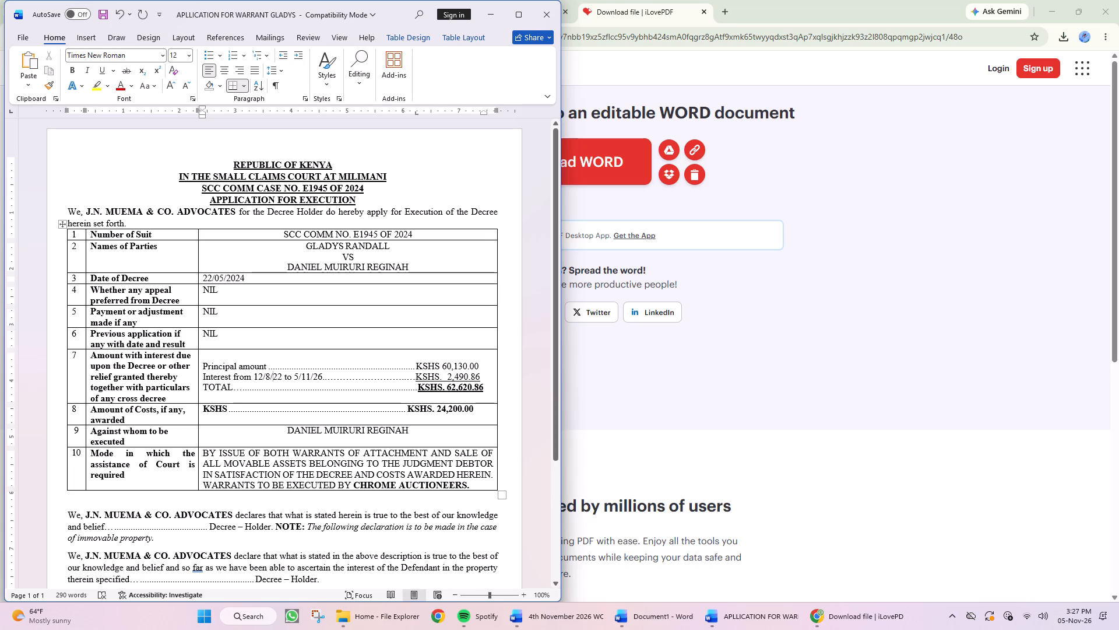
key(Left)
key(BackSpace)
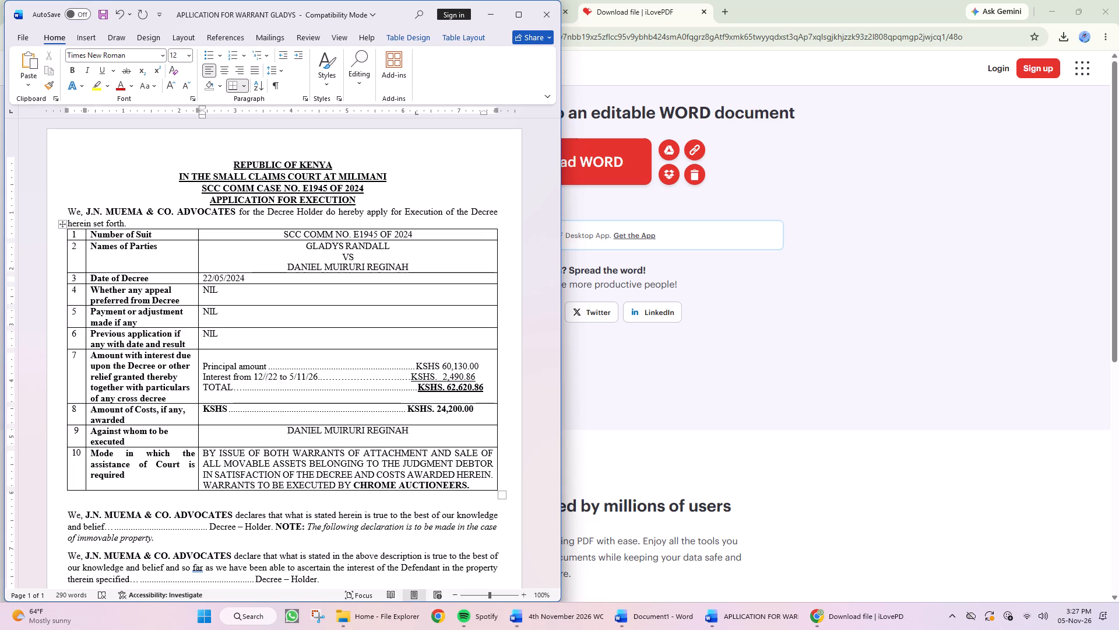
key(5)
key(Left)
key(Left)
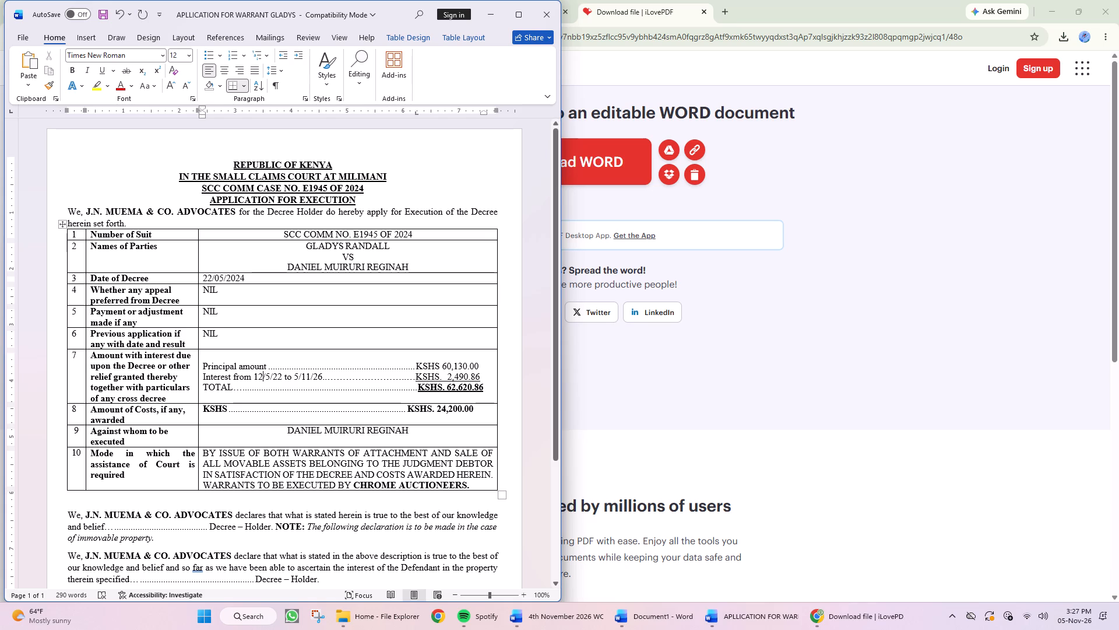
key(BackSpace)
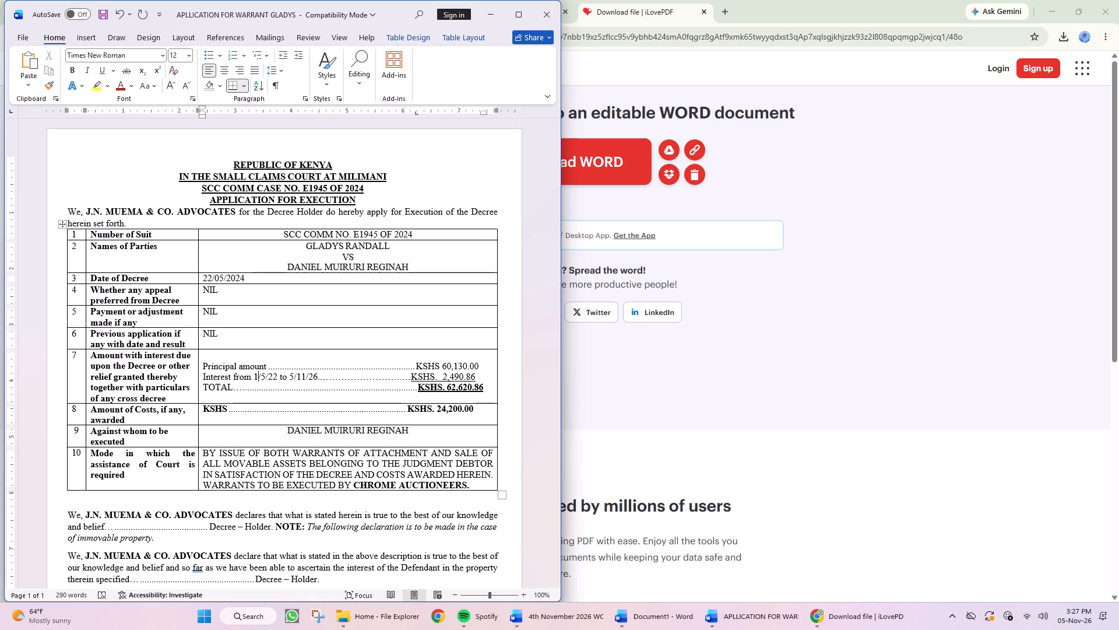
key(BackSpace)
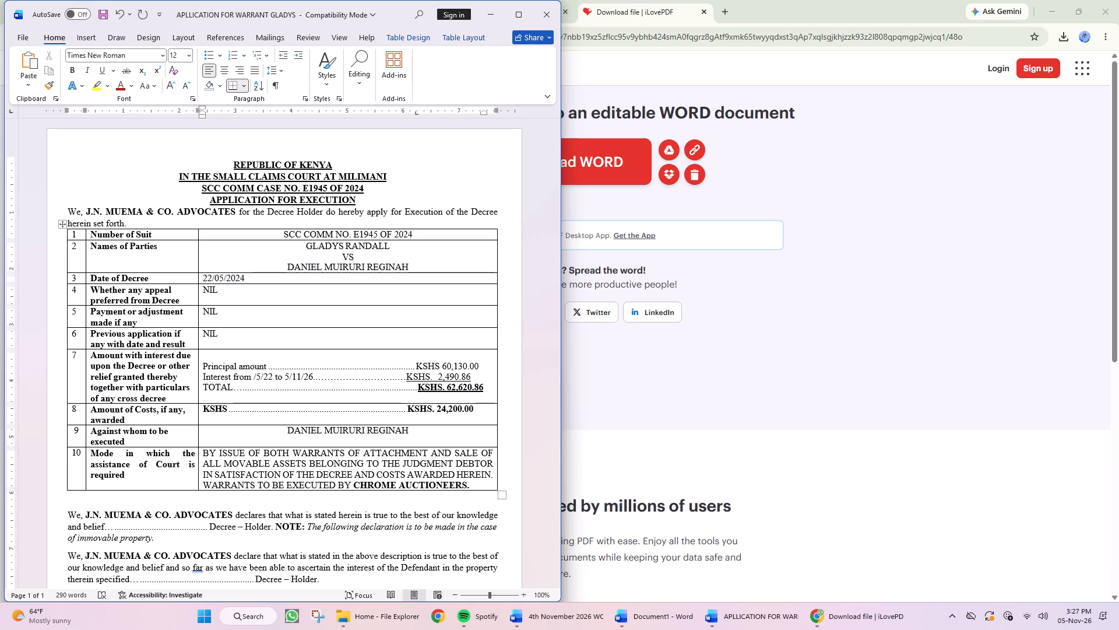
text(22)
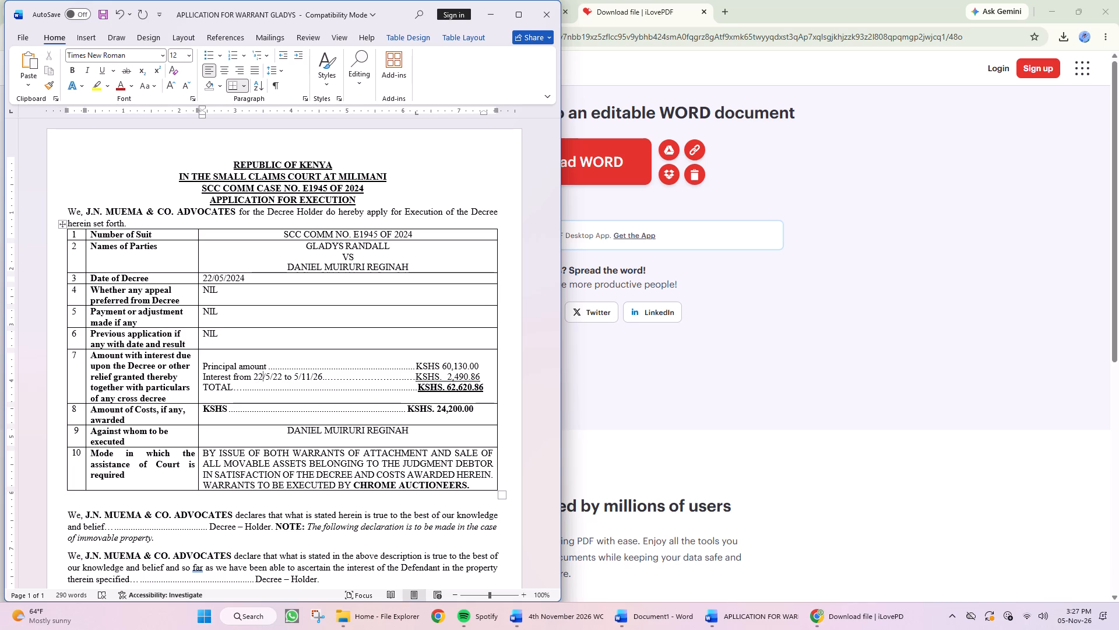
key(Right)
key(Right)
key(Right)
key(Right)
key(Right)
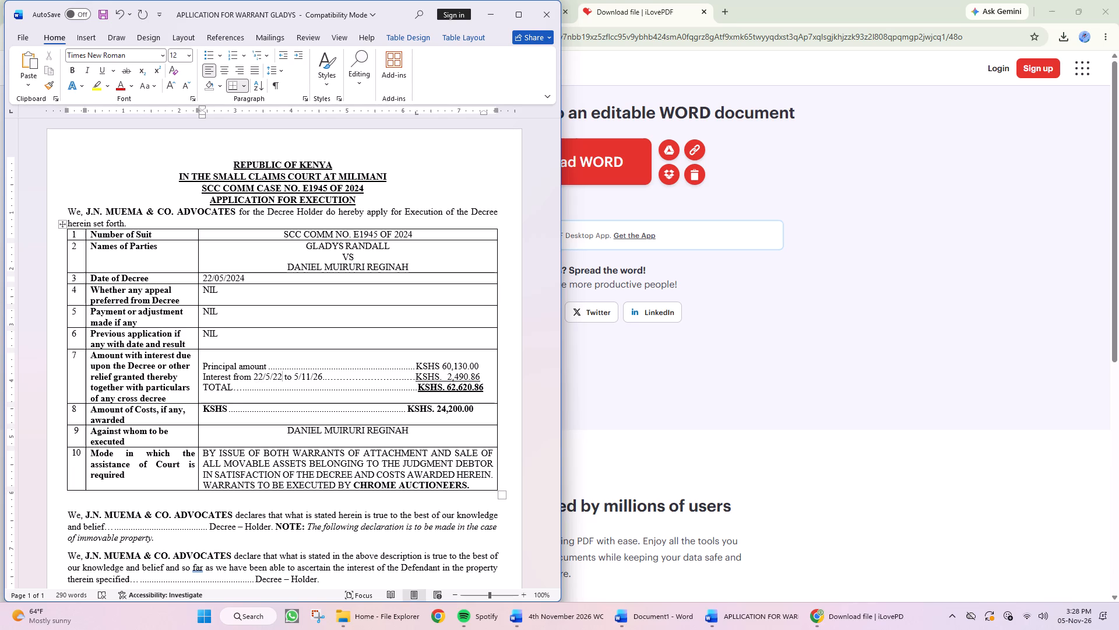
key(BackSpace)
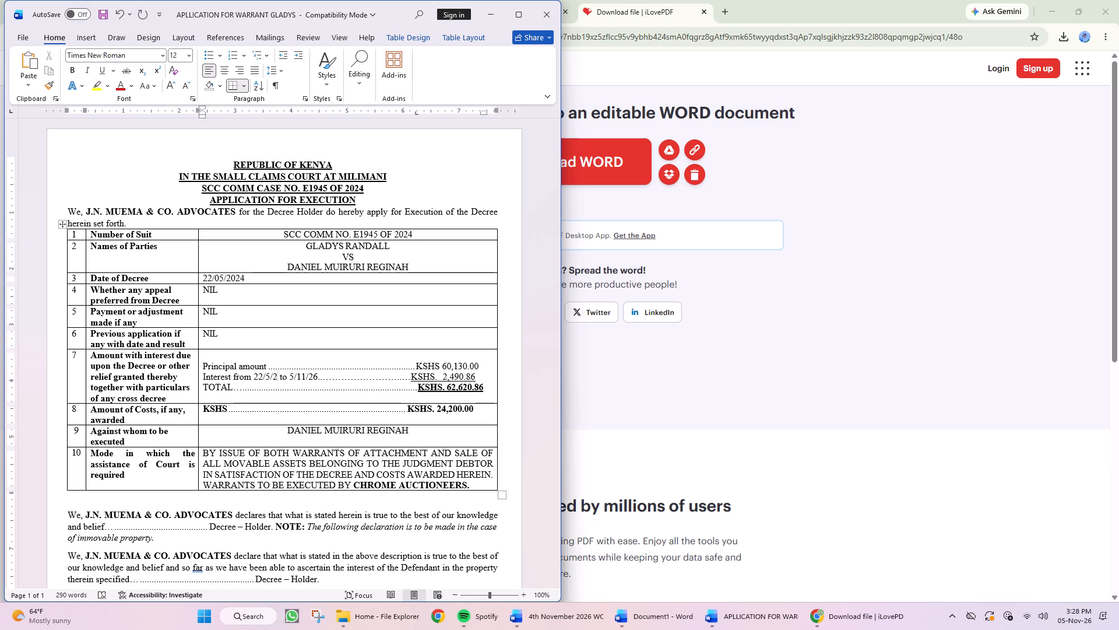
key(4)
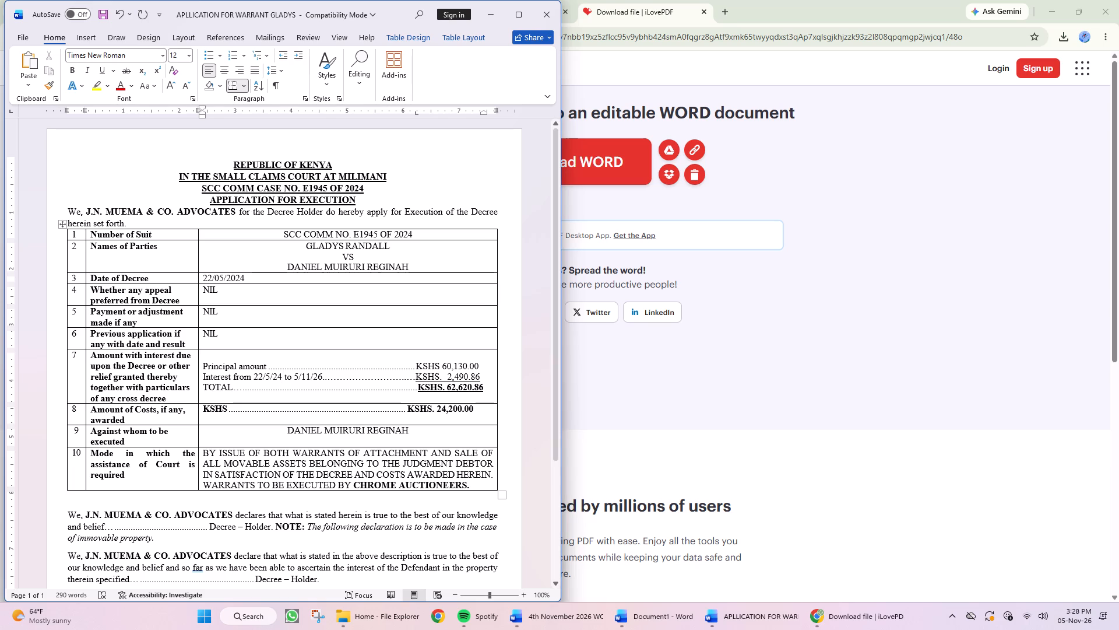
Delete the "from ... to ..." date range from the interest line in row 7, keeping only the word "Interest" as its label.
click(322, 378)
key(BackSpace)
key(BackSpace)
key(BackSpace)
key(BackSpace)
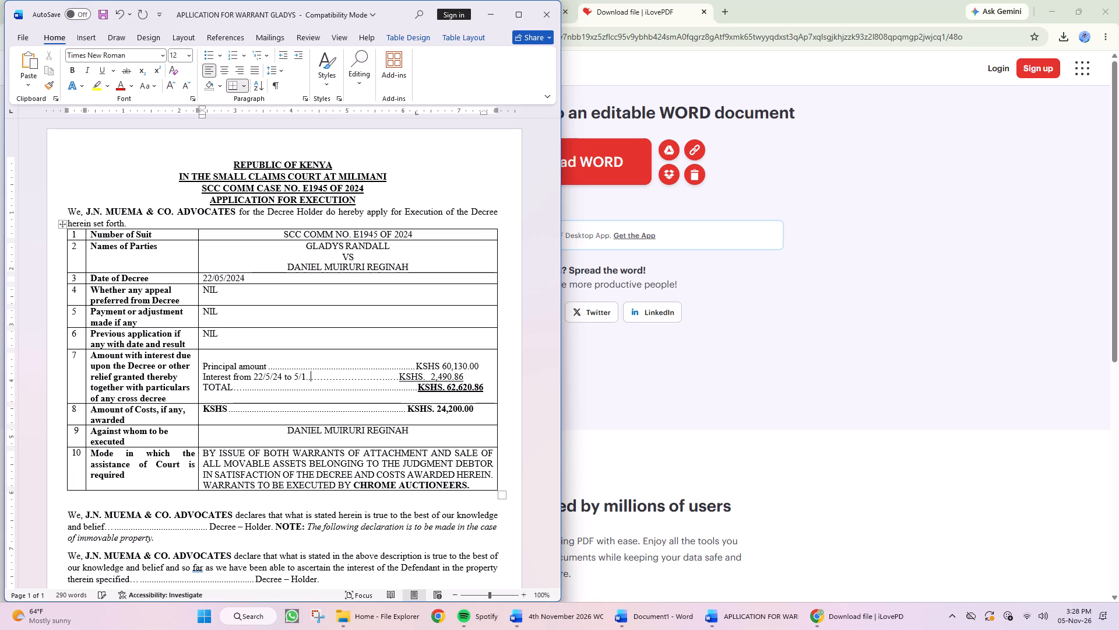
key(BackSpace)
key(BackSpace)
key(BackSpace)
key(BackSpace)
key(BackSpace)
key(BackSpace)
key(BackSpace)
key(BackSpace)
key(BackSpace)
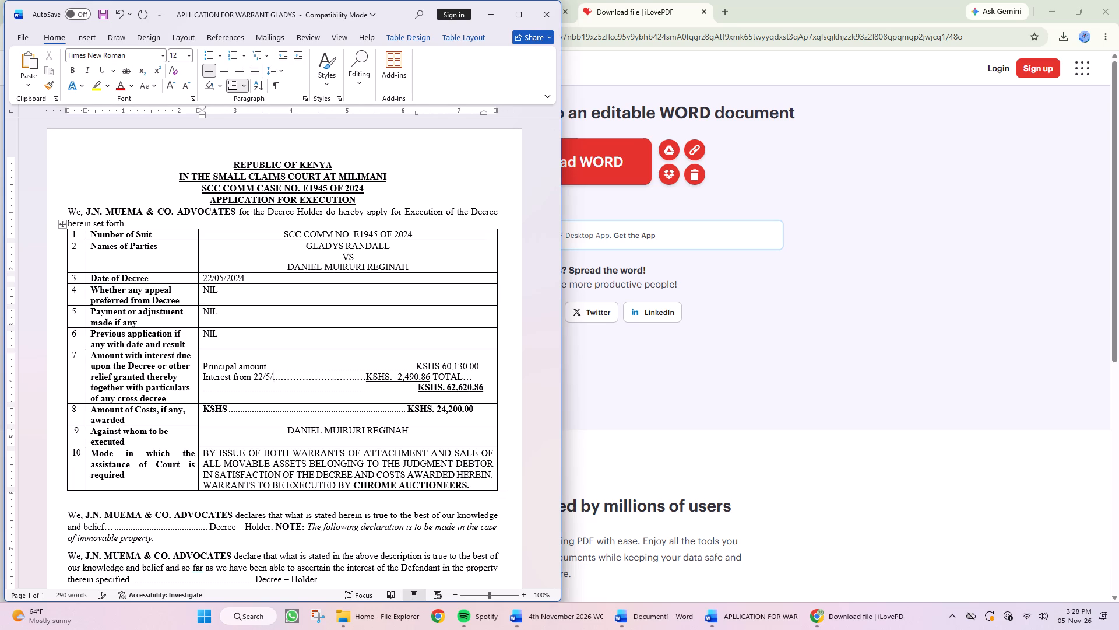
key(BackSpace)
key(BackSpace)
key(BackSpace)
key(BackSpace)
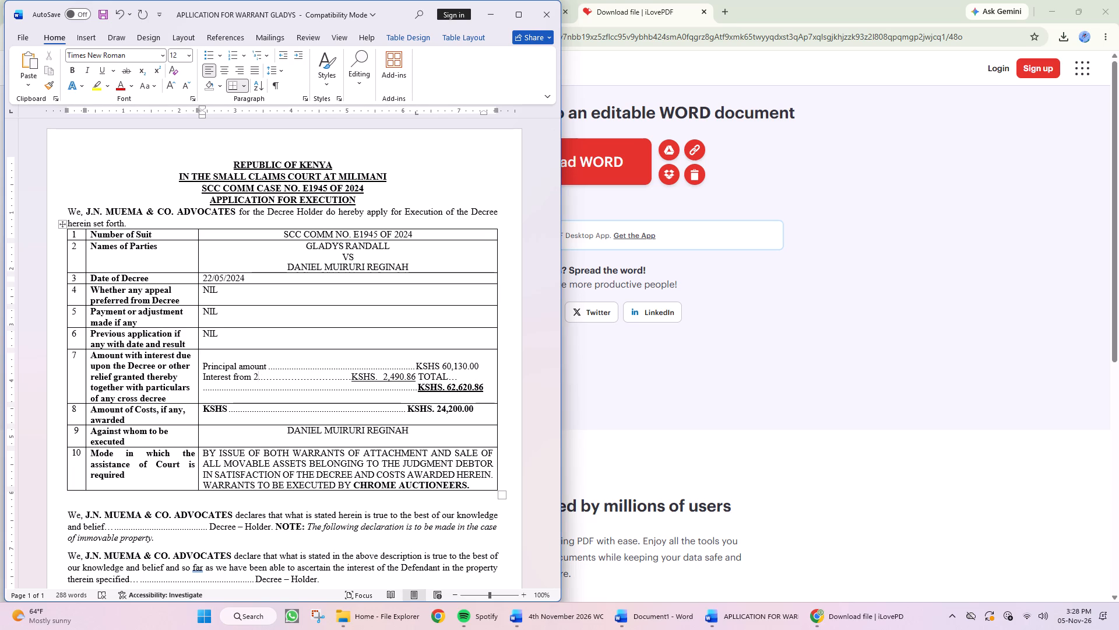
key(BackSpace)
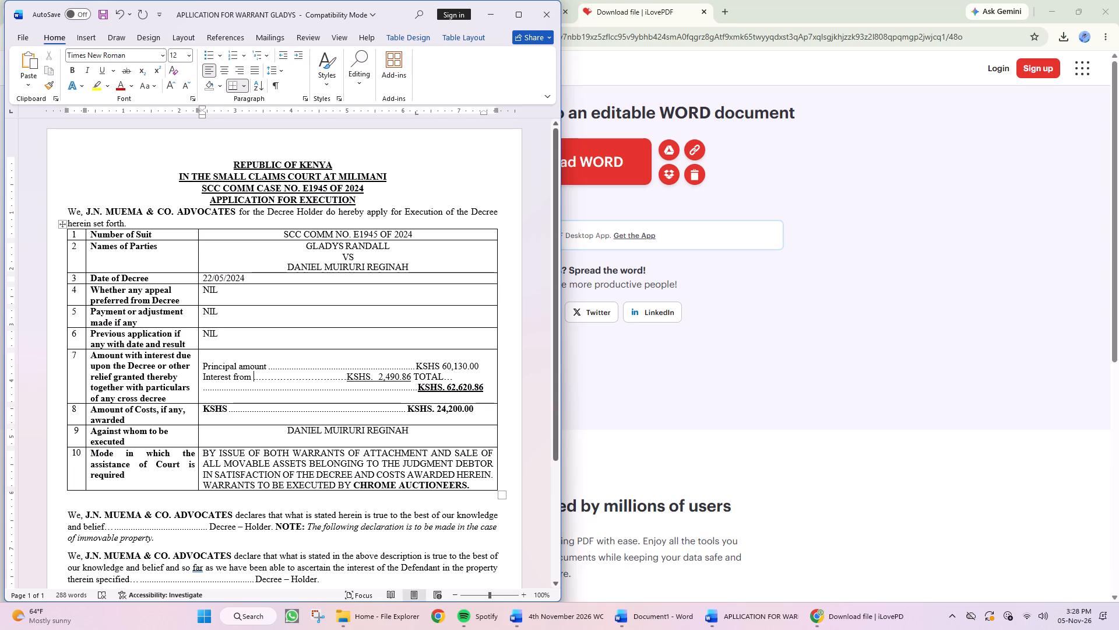
key(BackSpace)
key(BackSpace)
key(BackSpace)
key(BackSpace)
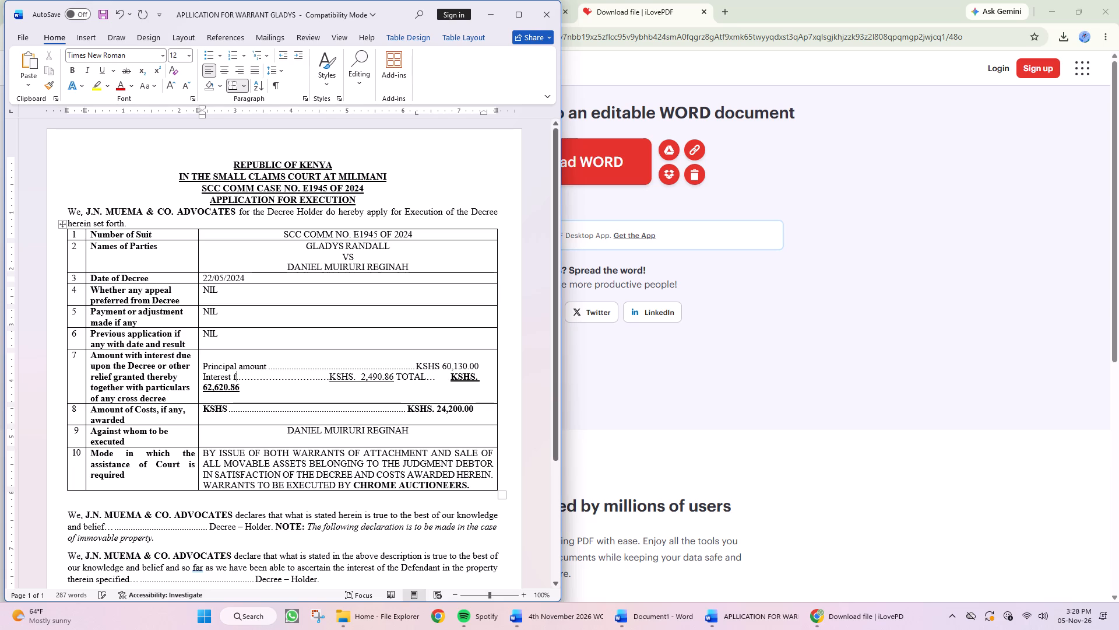
key(BackSpace)
Extend the dotted leader after "Interest" in row 7 so the interest amount lines up with the amounts above and below.
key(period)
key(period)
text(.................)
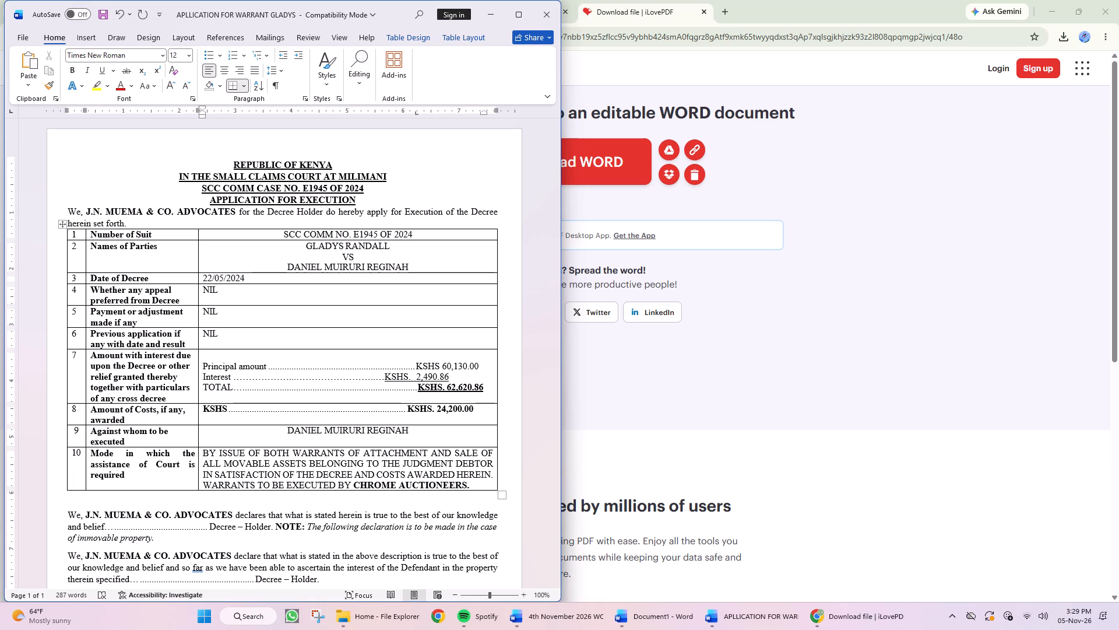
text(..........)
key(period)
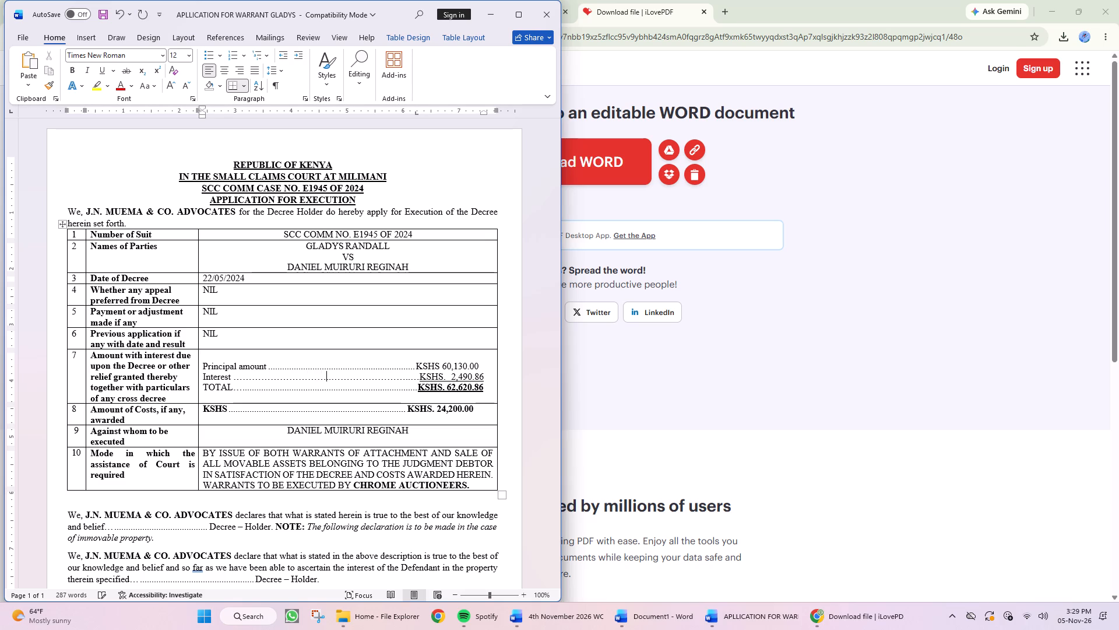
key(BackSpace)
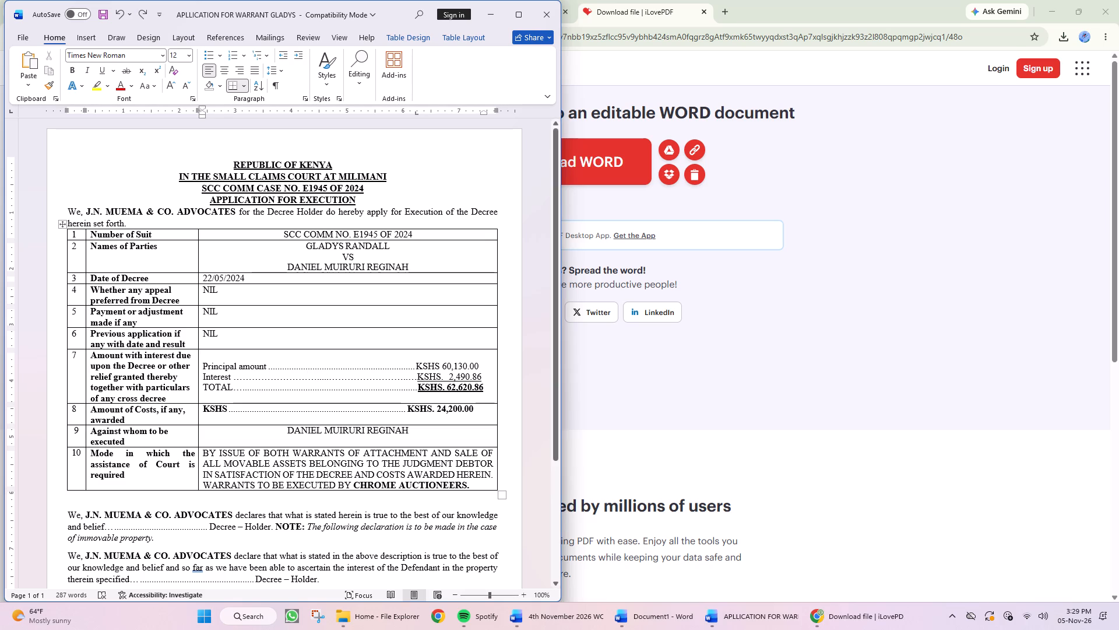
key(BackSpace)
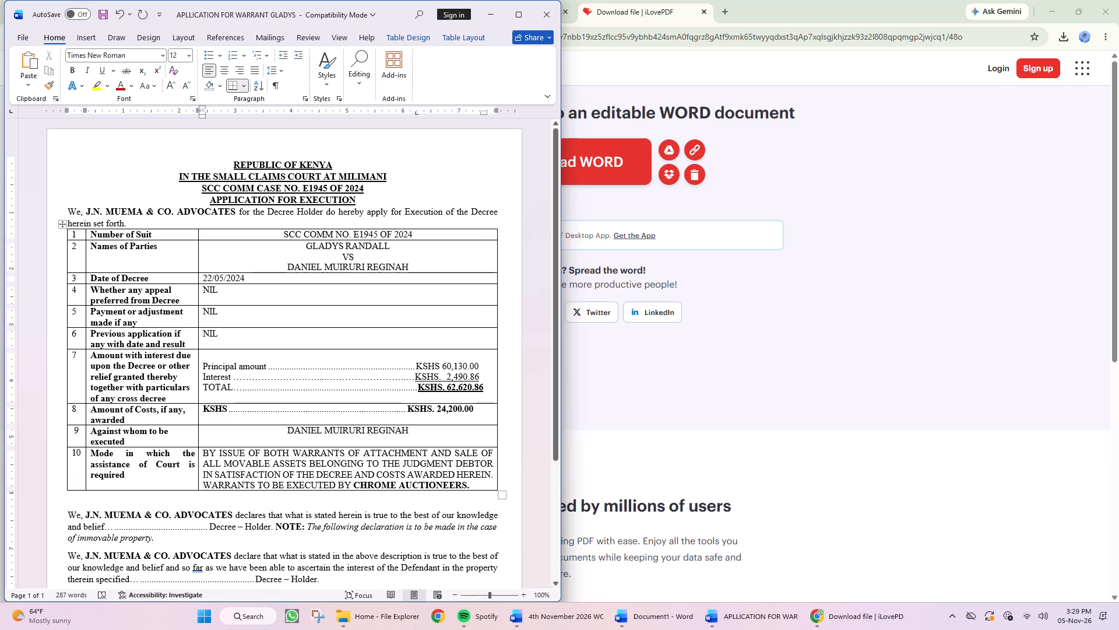
Set the interest amount in row 7 to KSHS. 20,708.80.
click(467, 377)
key(BackSpace)
key(BackSpace)
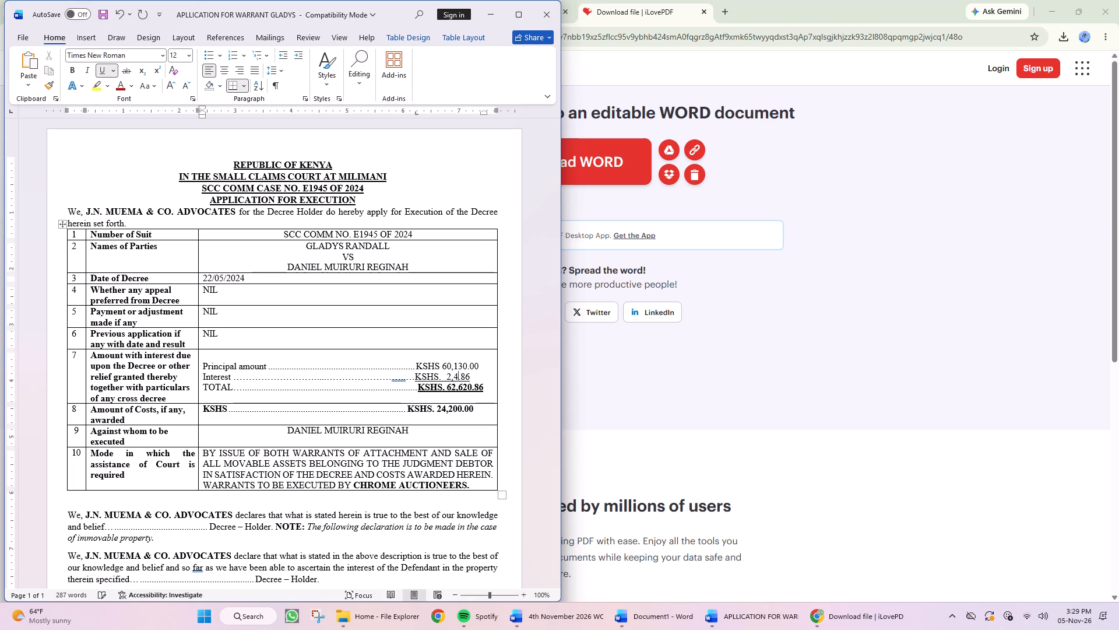
key(BackSpace)
key(BackSpace)
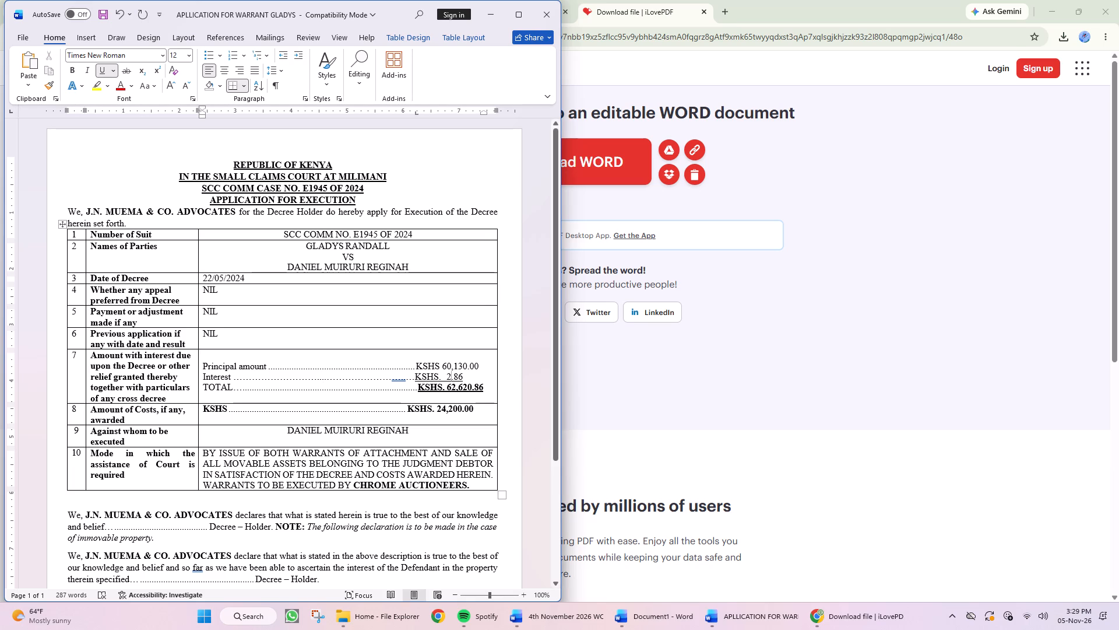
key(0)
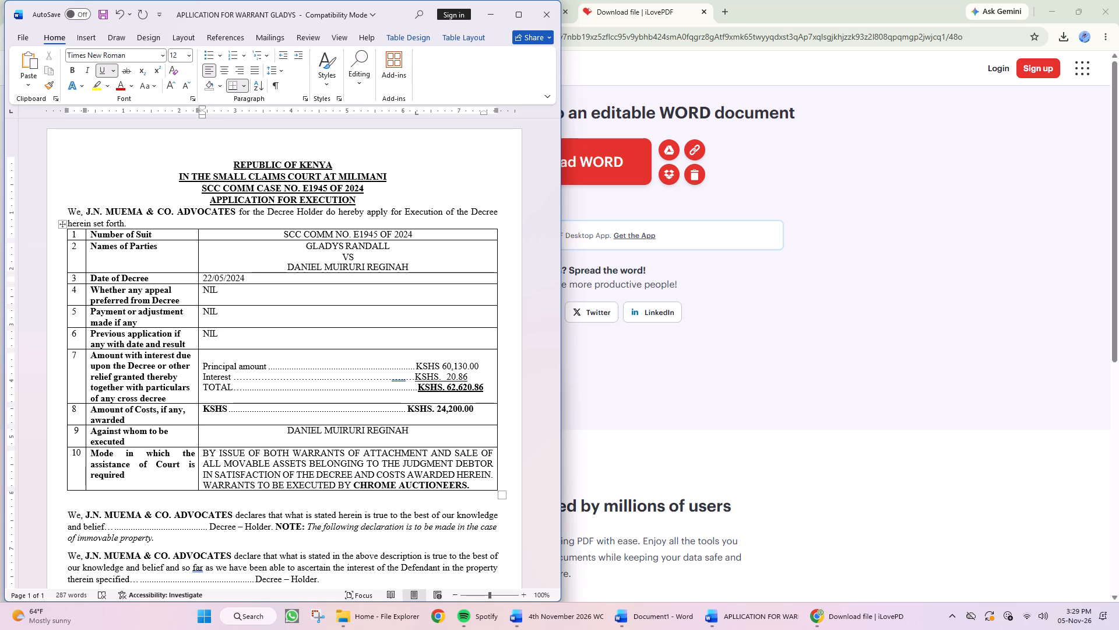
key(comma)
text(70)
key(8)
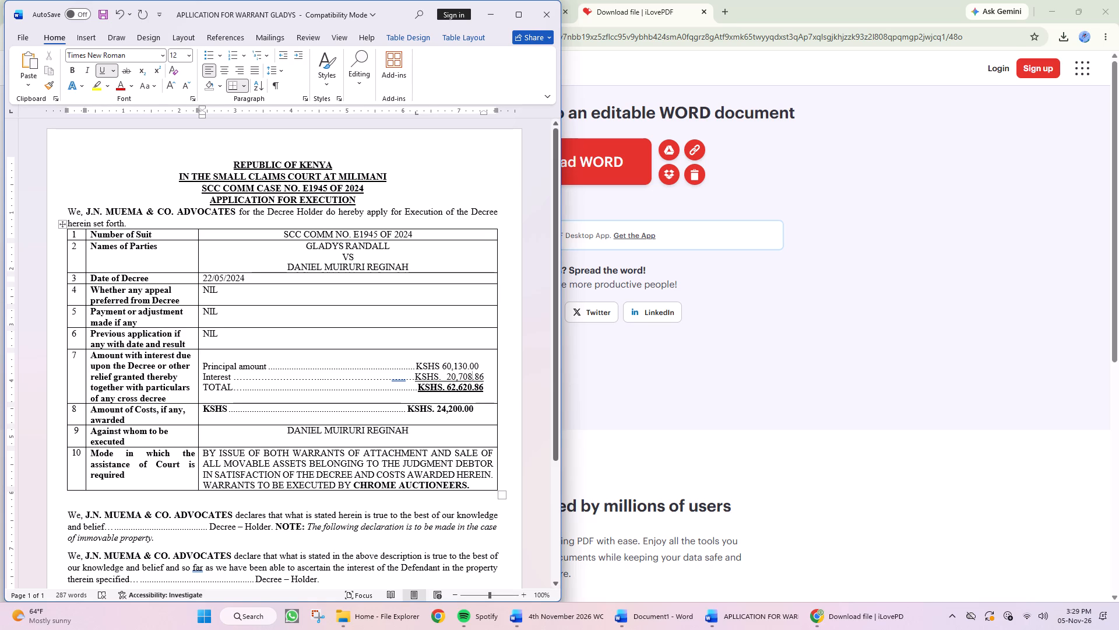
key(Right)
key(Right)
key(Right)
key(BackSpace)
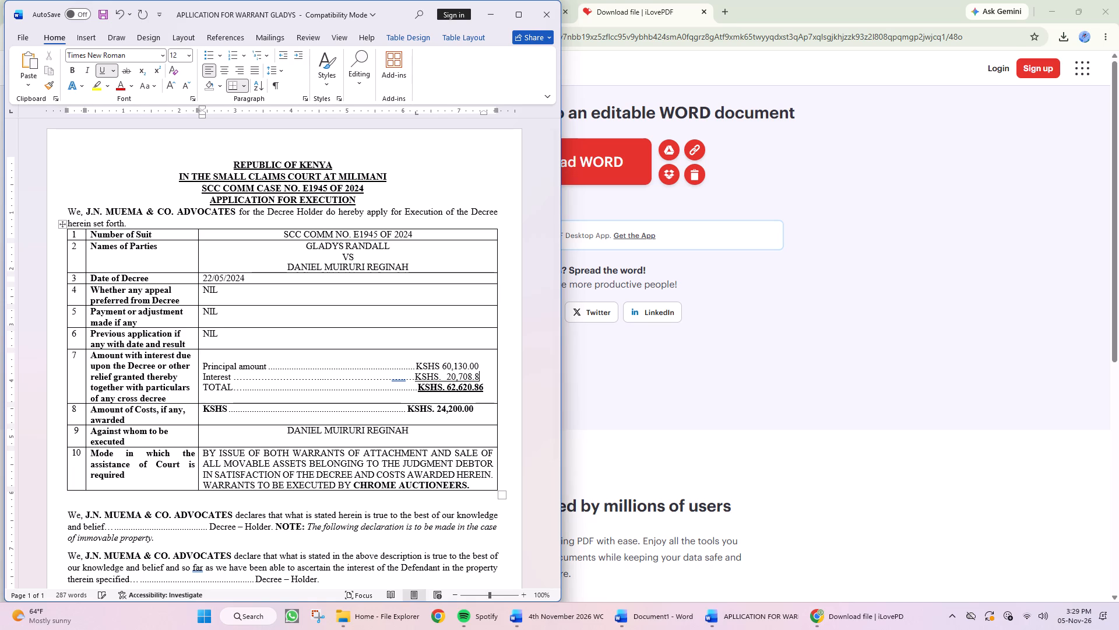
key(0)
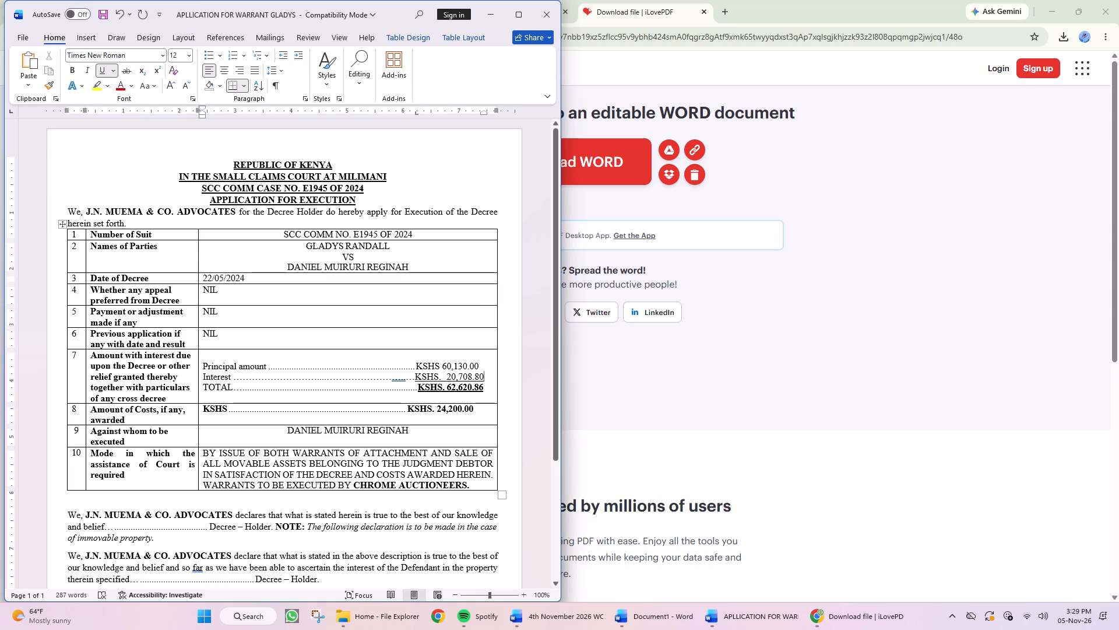
Apply the proofing suggestion to the flagged punctuation in the dotted leader of row 7's interest line.
click(400, 381)
right_click(399, 381)
click(387, 389)
click(481, 387)
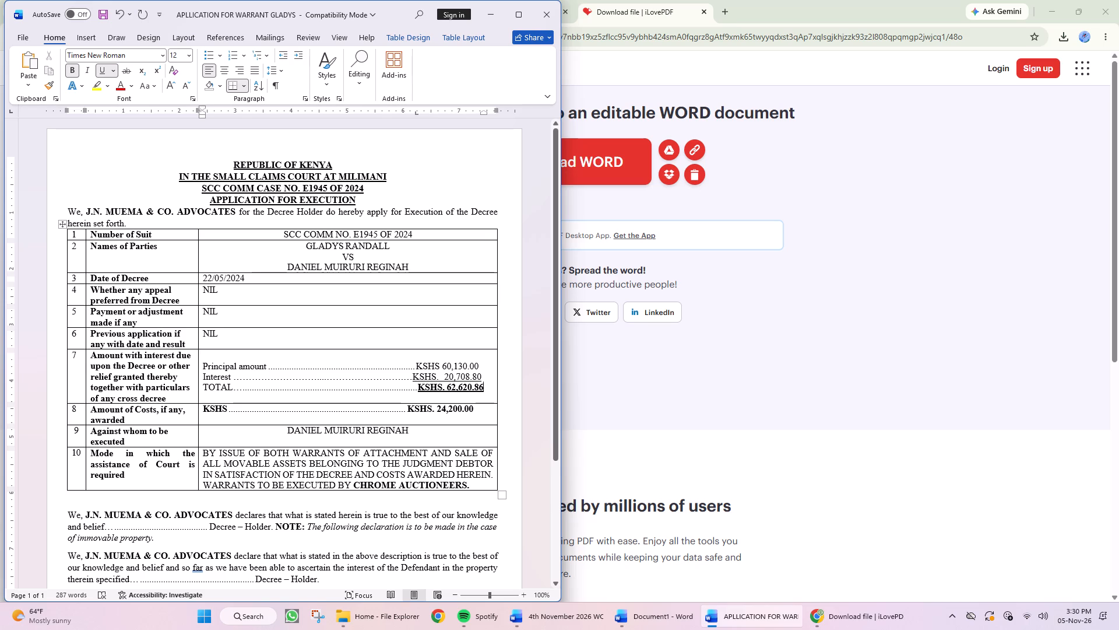
Clear the open windows from the desktop and look through the ADDO and 0.Execution folders there.
click(497, 19)
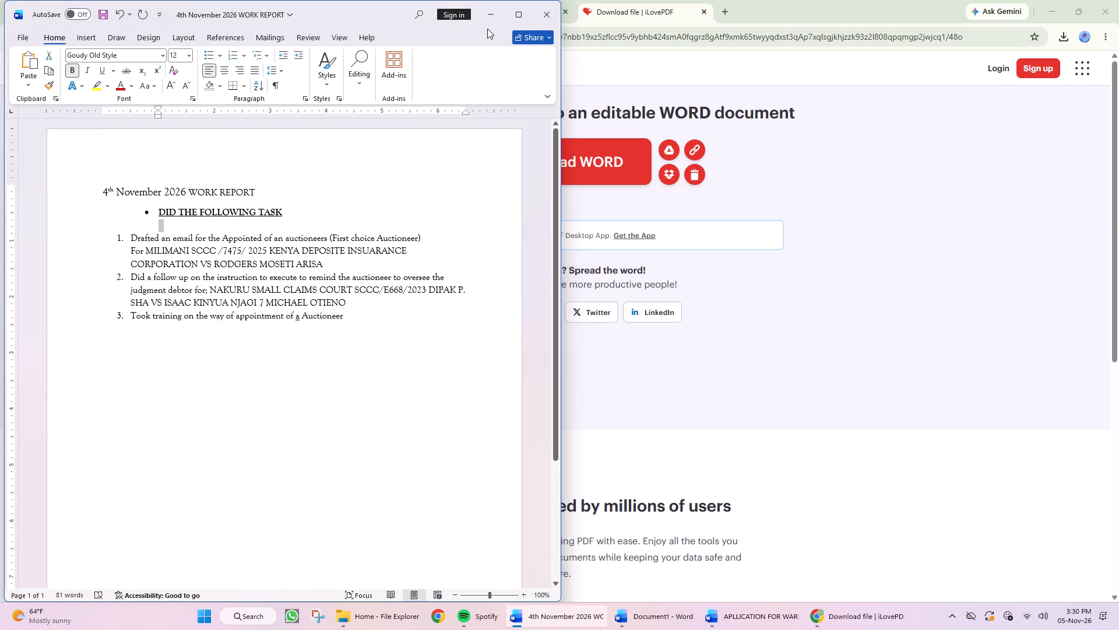
click(495, 20)
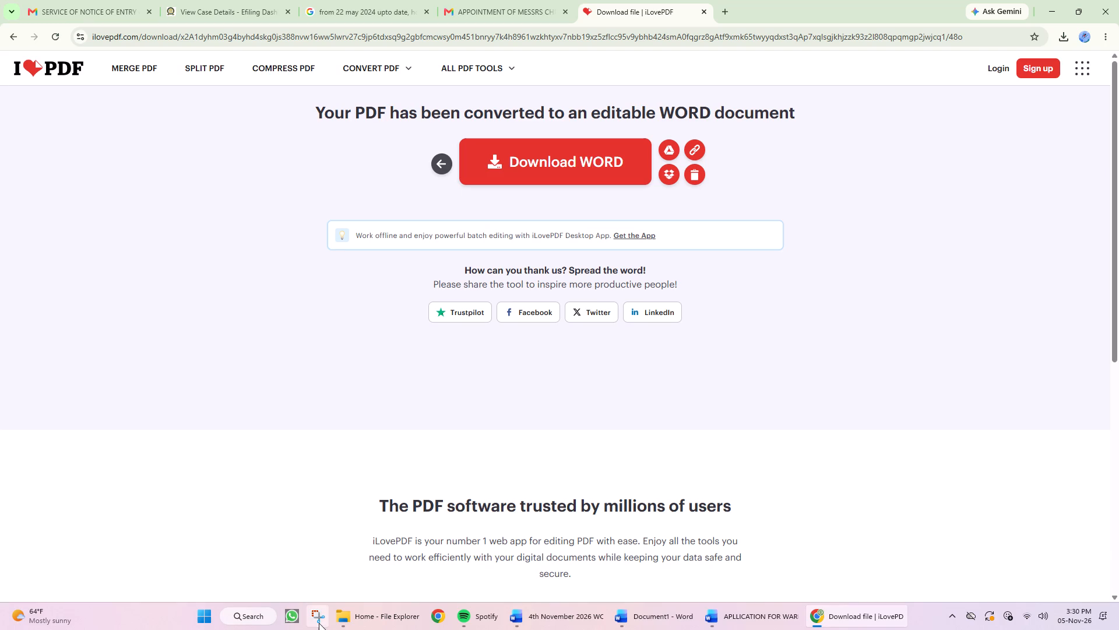
click(340, 624)
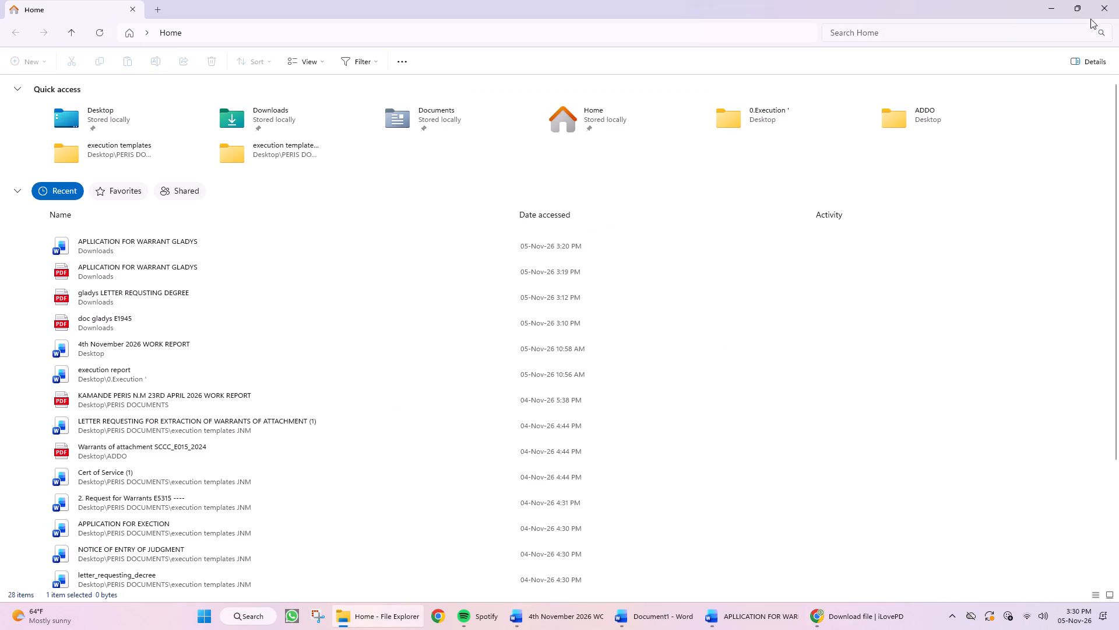
click(1053, 5)
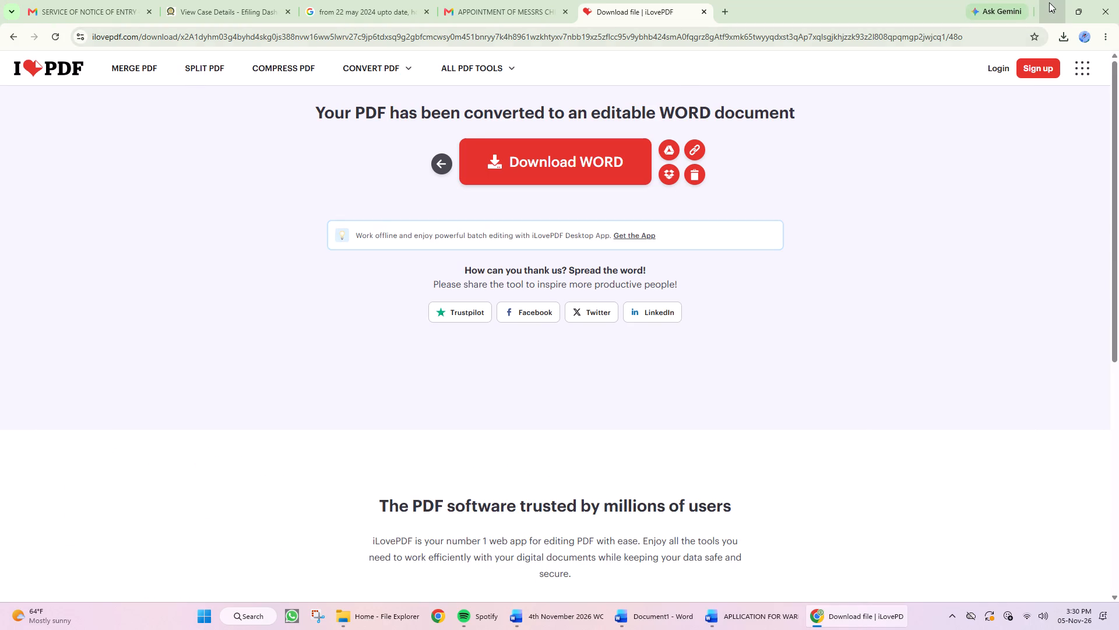
click(1049, 2)
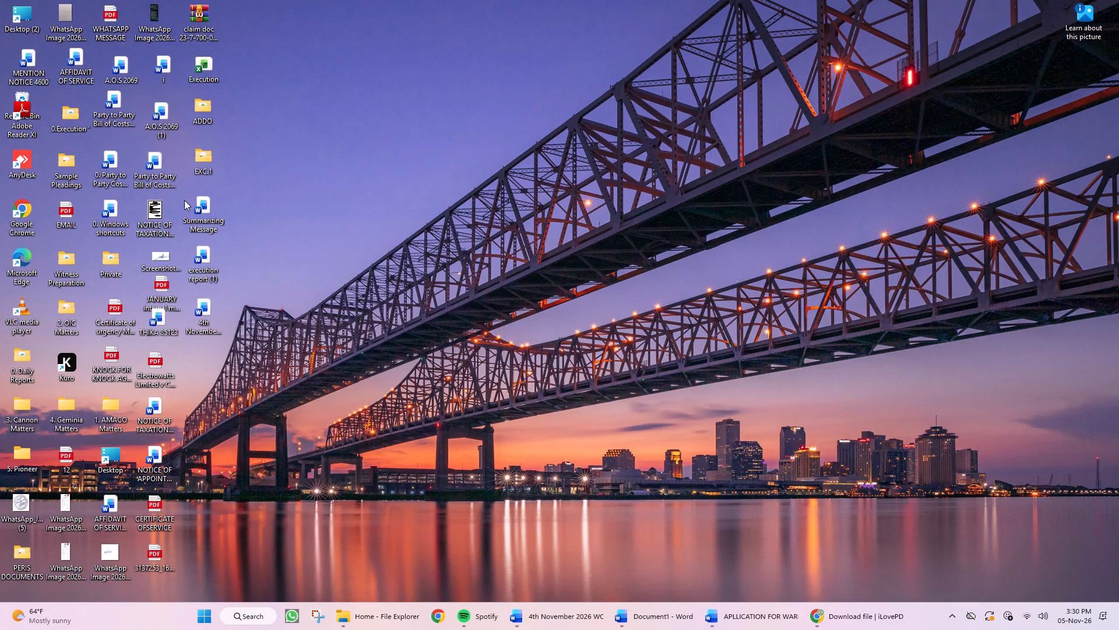
click(222, 111)
double_click(212, 110)
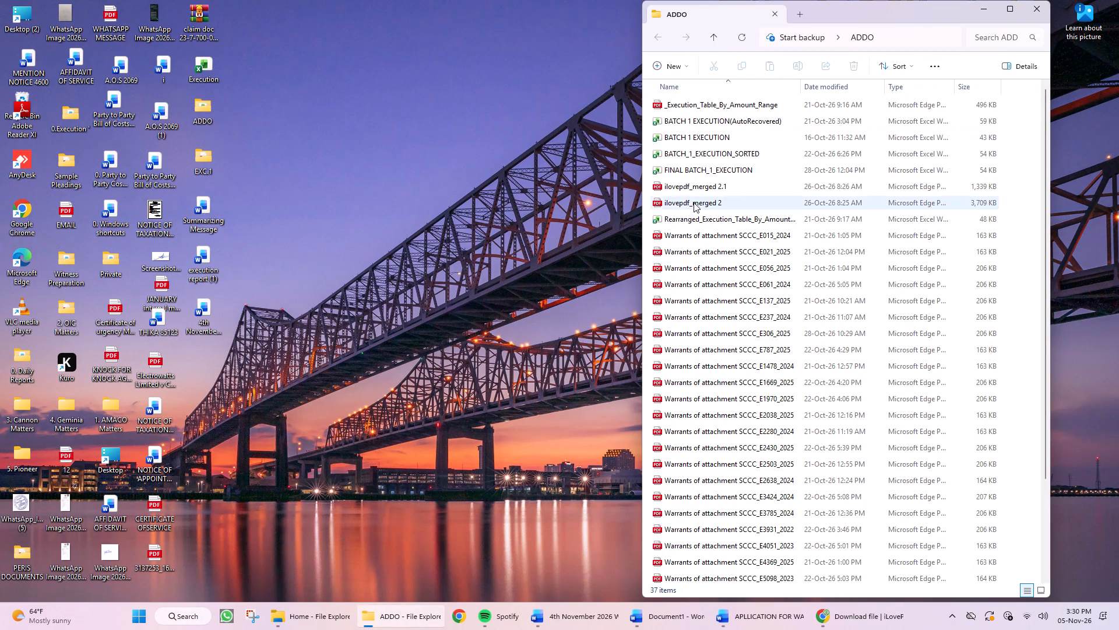
click(1031, 0)
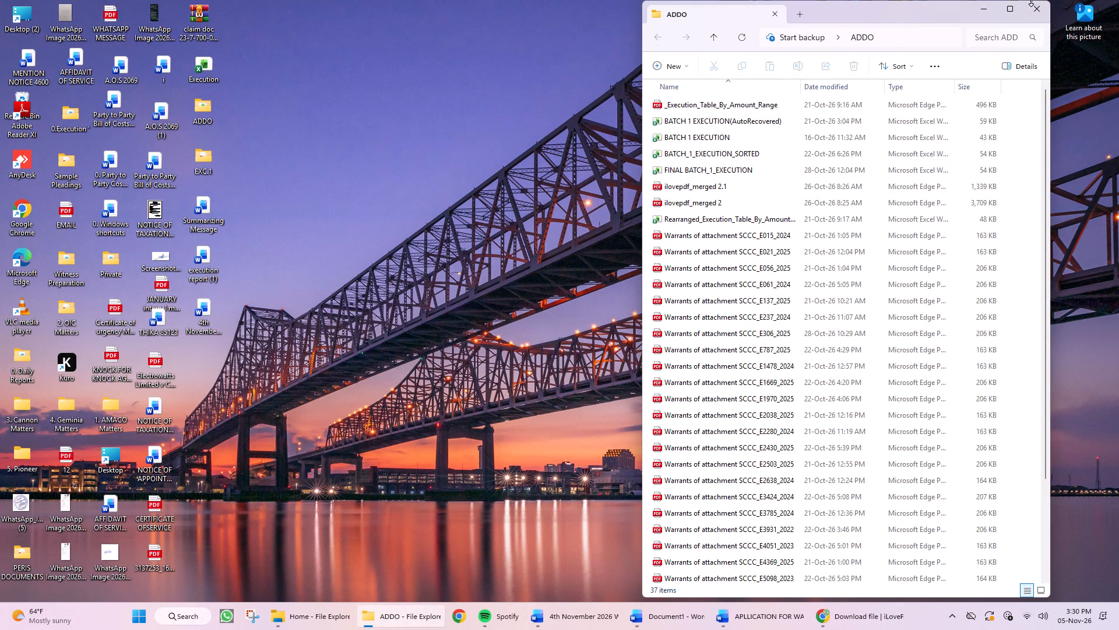
click(1039, 2)
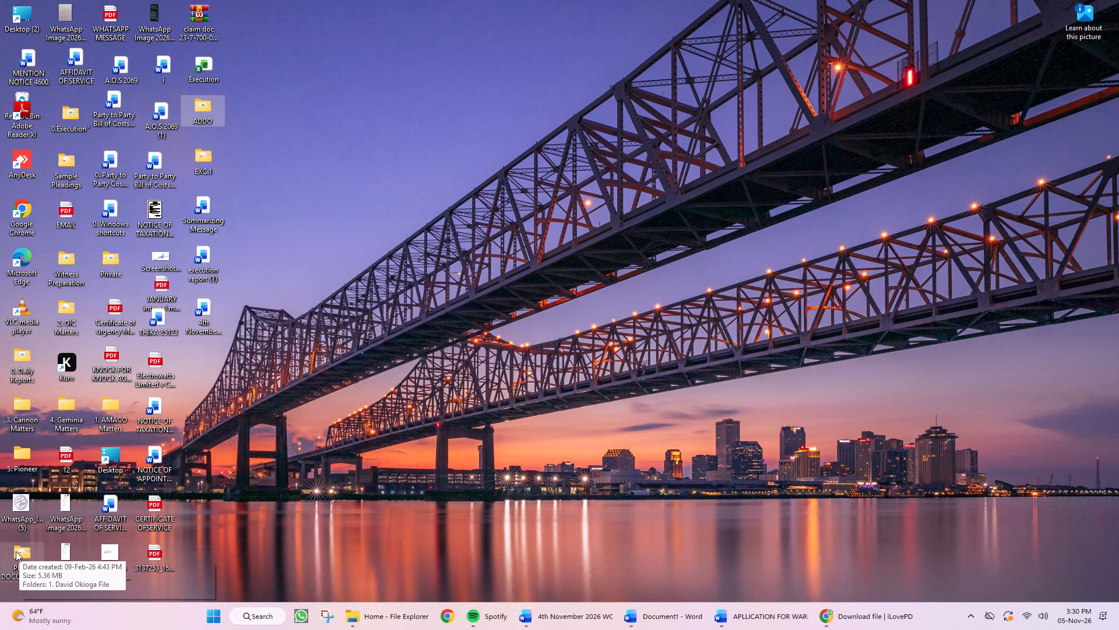
double_click(66, 113)
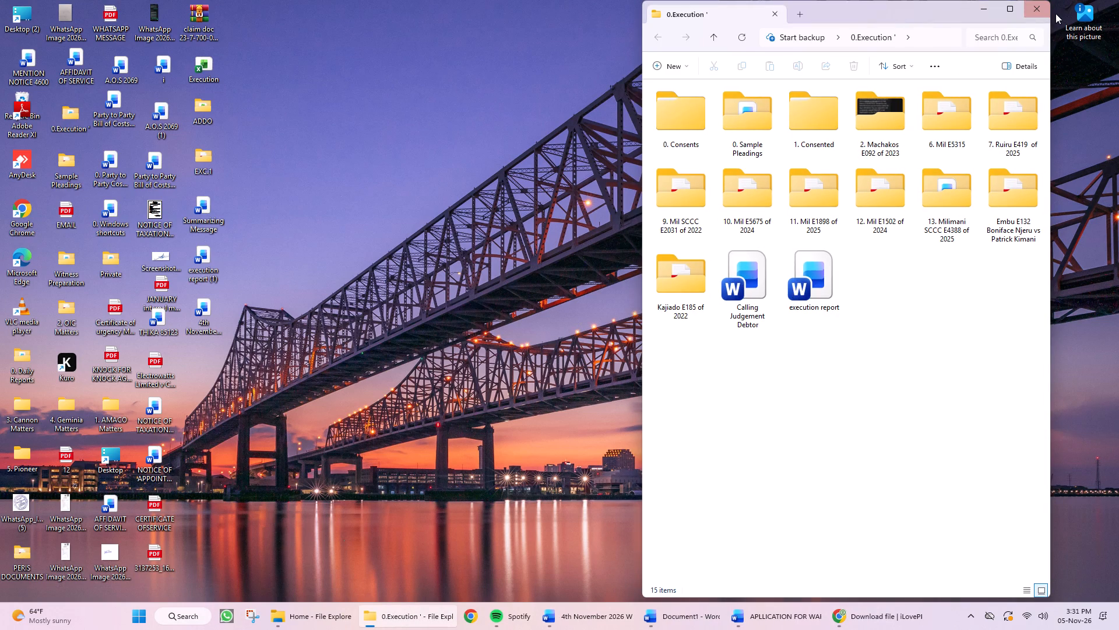
click(1045, 5)
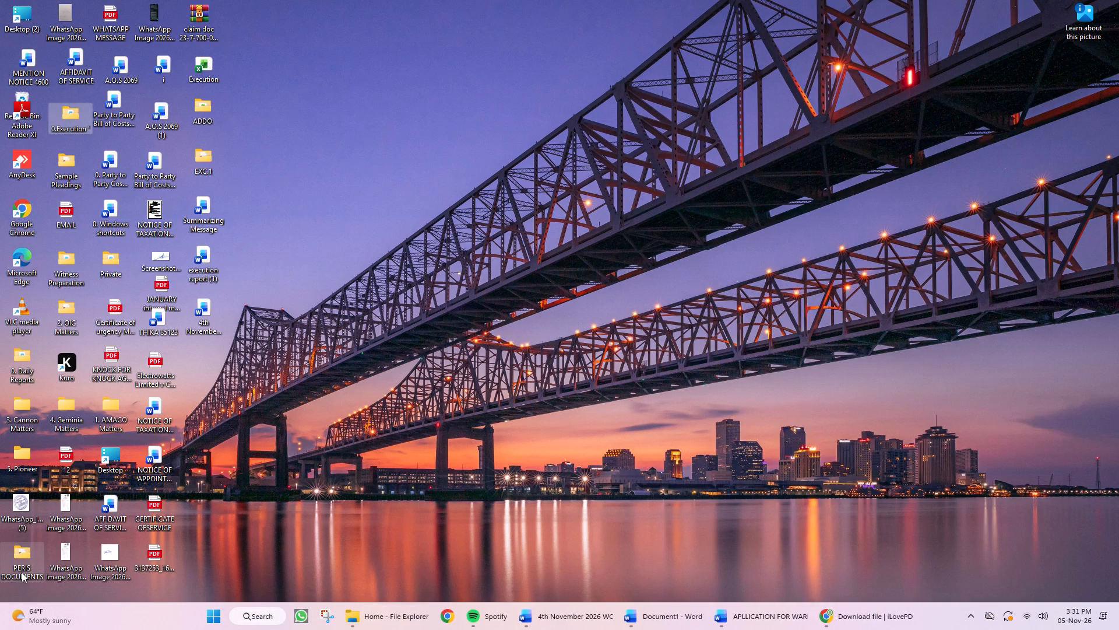
Look through the PERIS DOCUMENTS folder on the desktop for the execution templates and open the execution templates JNM folder.
double_click(19, 555)
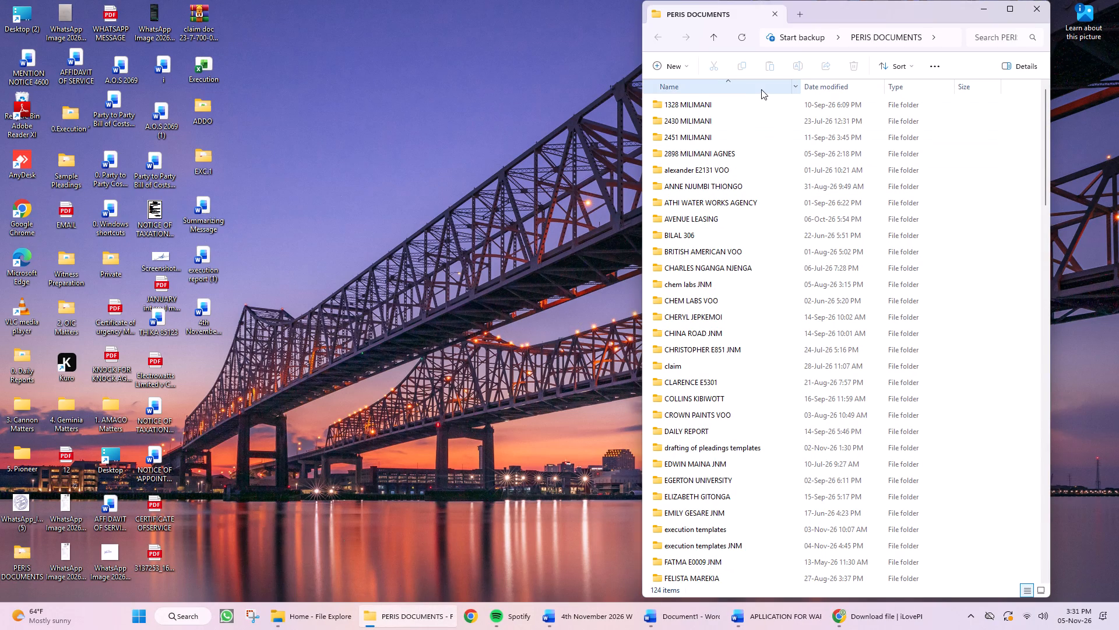
scroll(736, 221, down, 3)
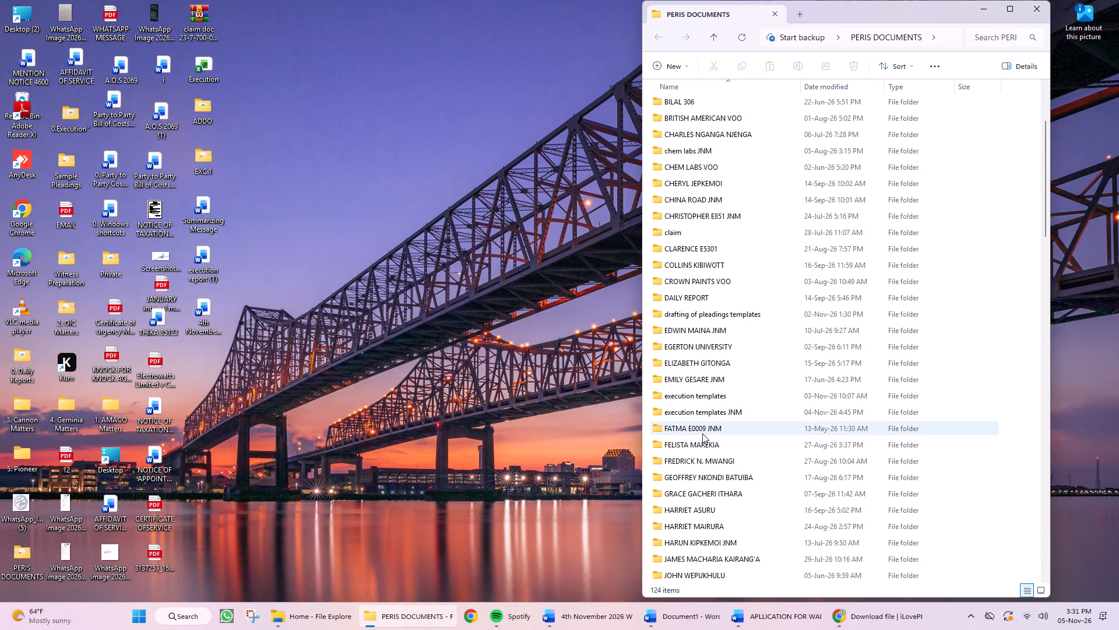
scroll(687, 496, down, 4)
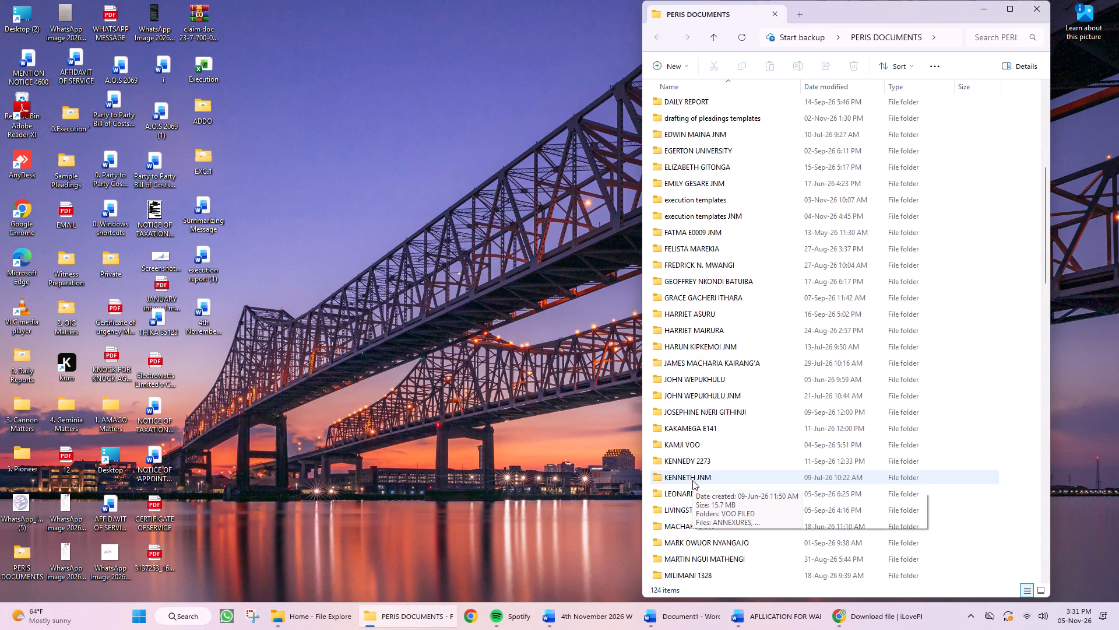
scroll(692, 478, down, 9)
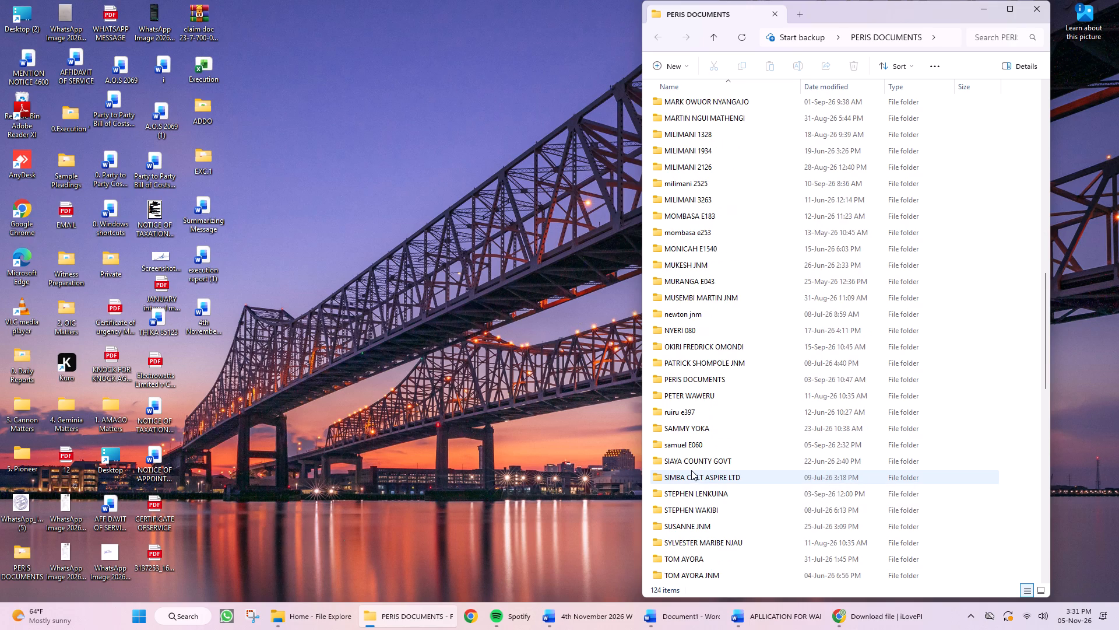
scroll(691, 469, down, 8)
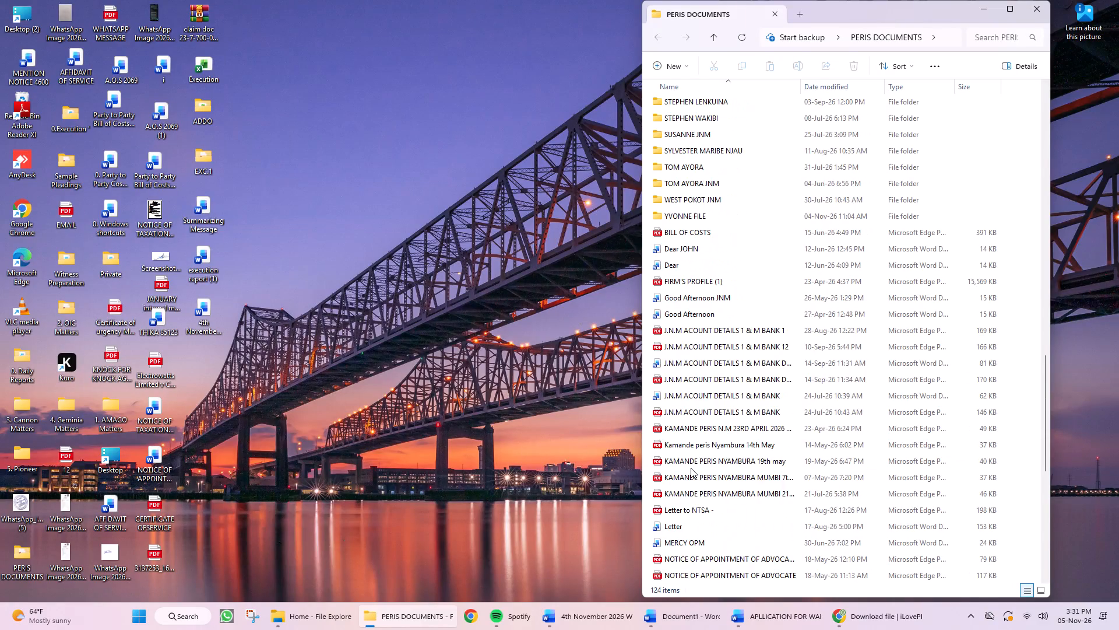
scroll(691, 468, down, 13)
scroll(690, 468, up, 3)
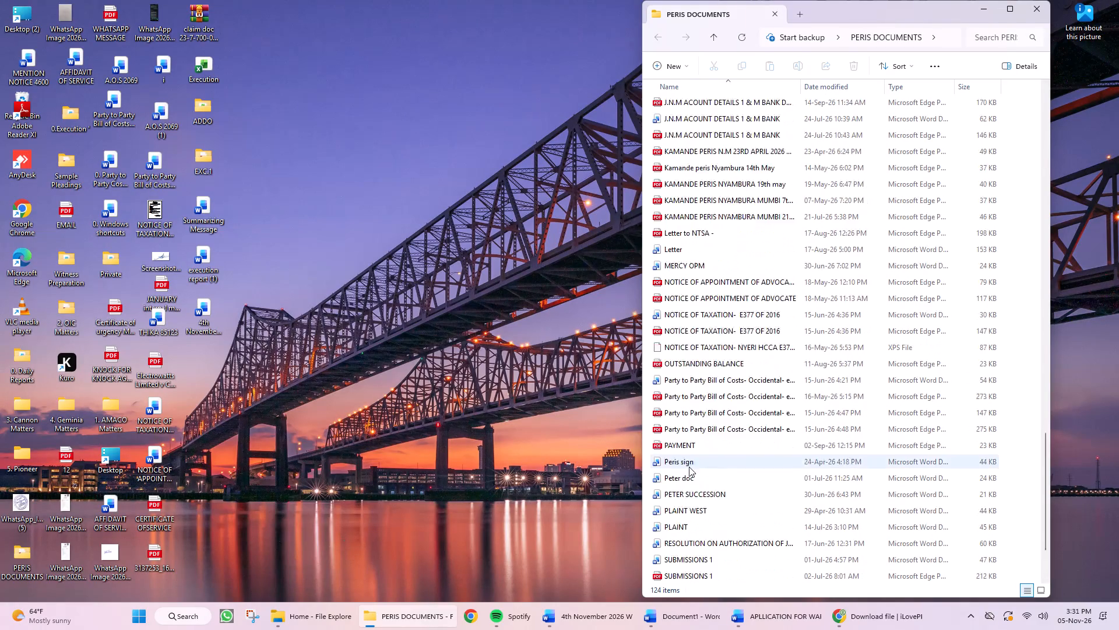
scroll(689, 467, up, 8)
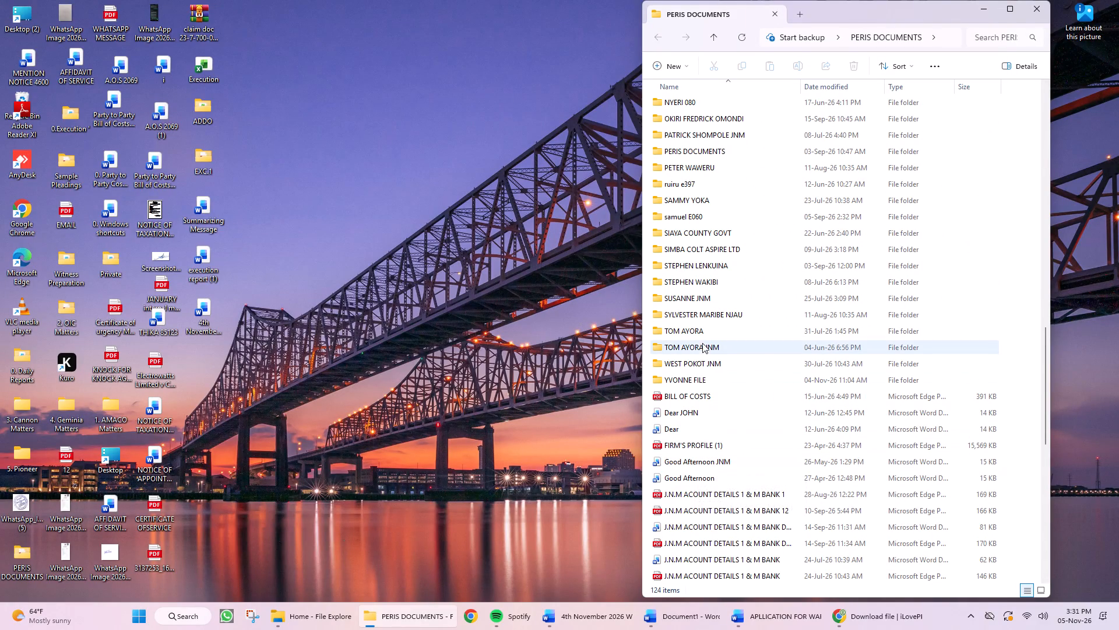
scroll(702, 338, up, 1)
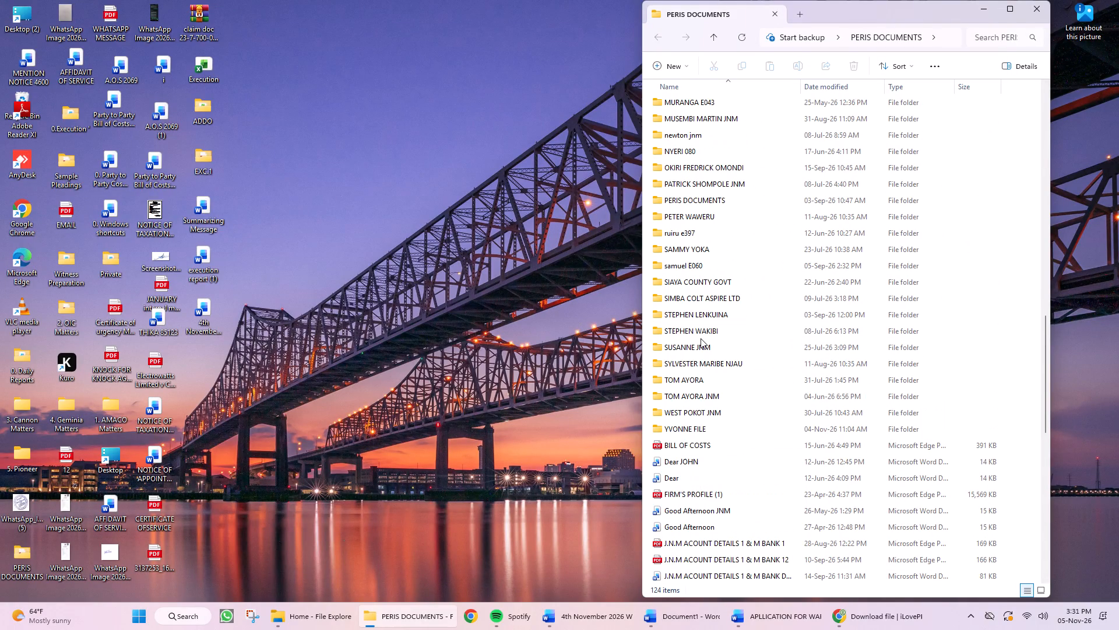
scroll(701, 338, up, 1)
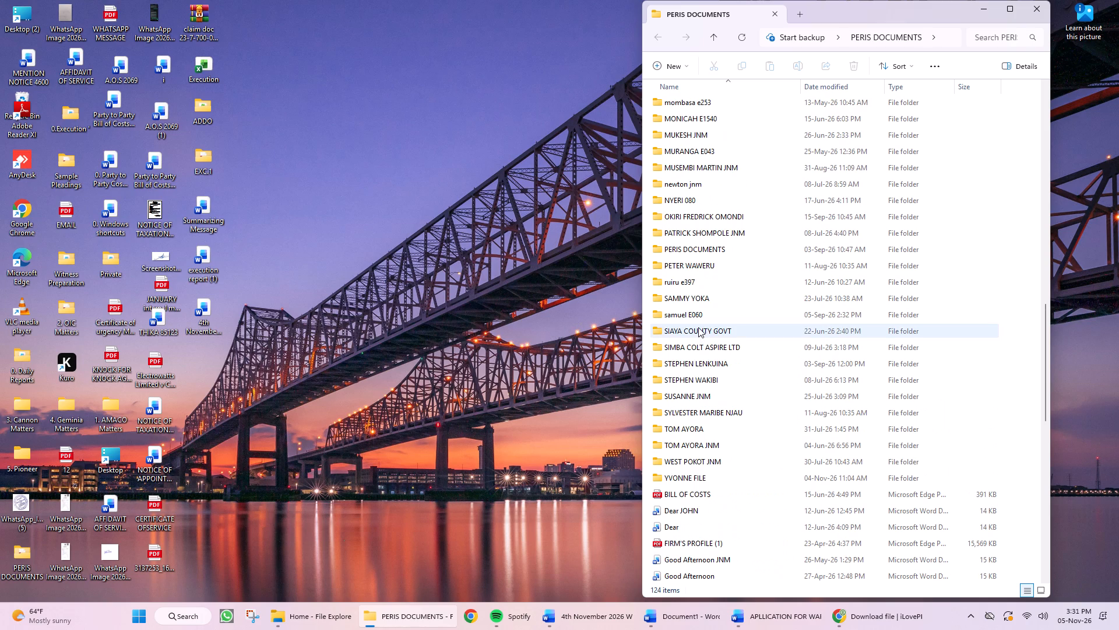
scroll(698, 327, up, 4)
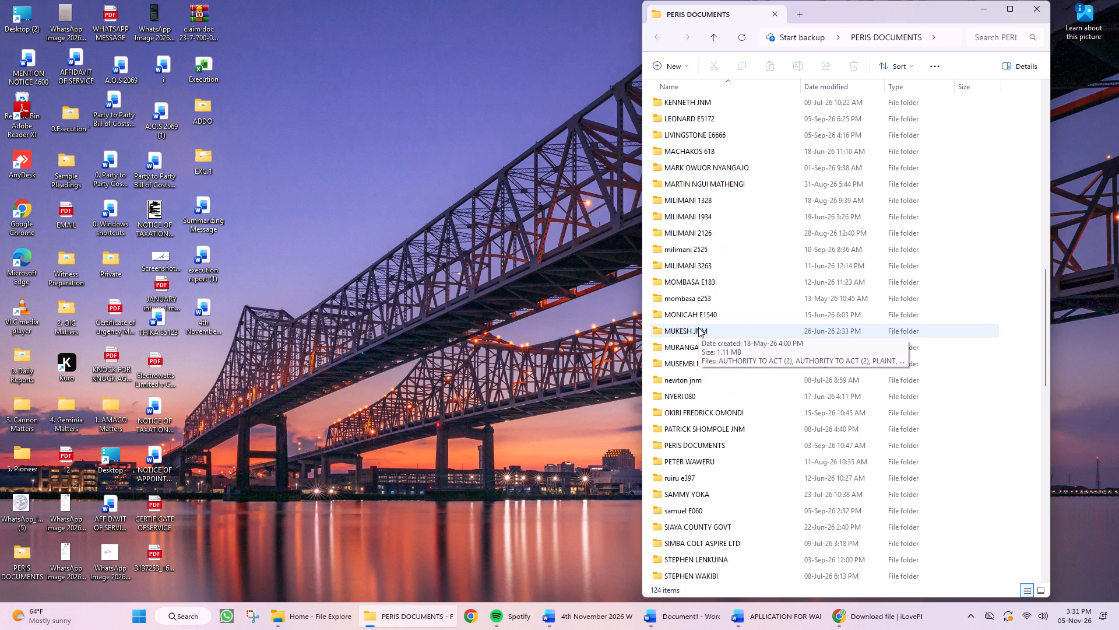
scroll(698, 327, up, 9)
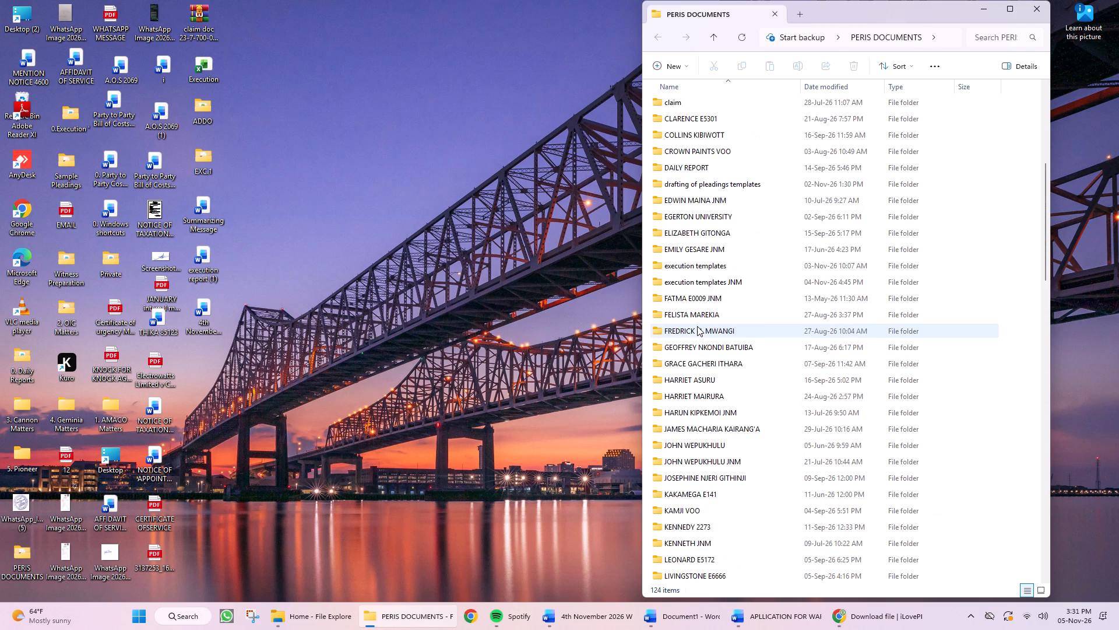
scroll(697, 326, up, 6)
scroll(698, 326, down, 1)
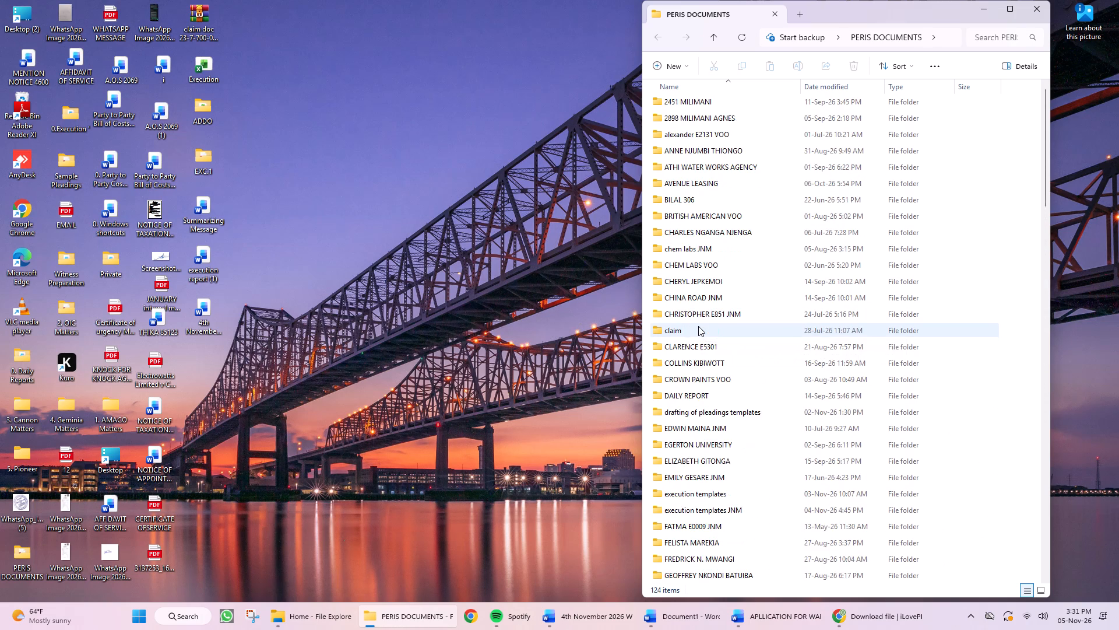
scroll(698, 326, down, 8)
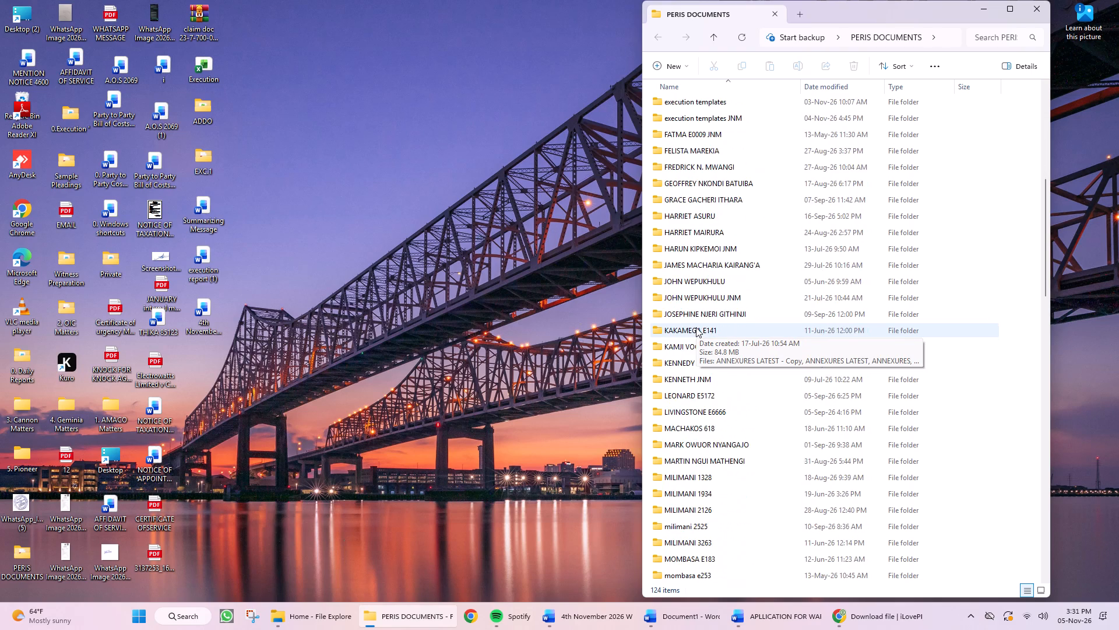
scroll(696, 327, down, 7)
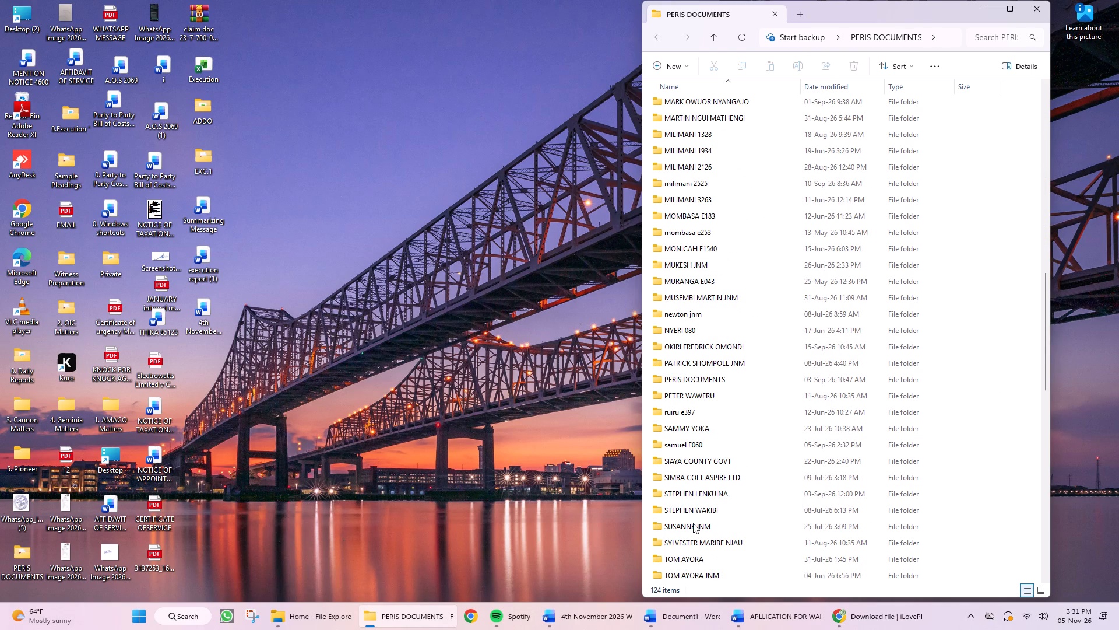
scroll(693, 523, down, 6)
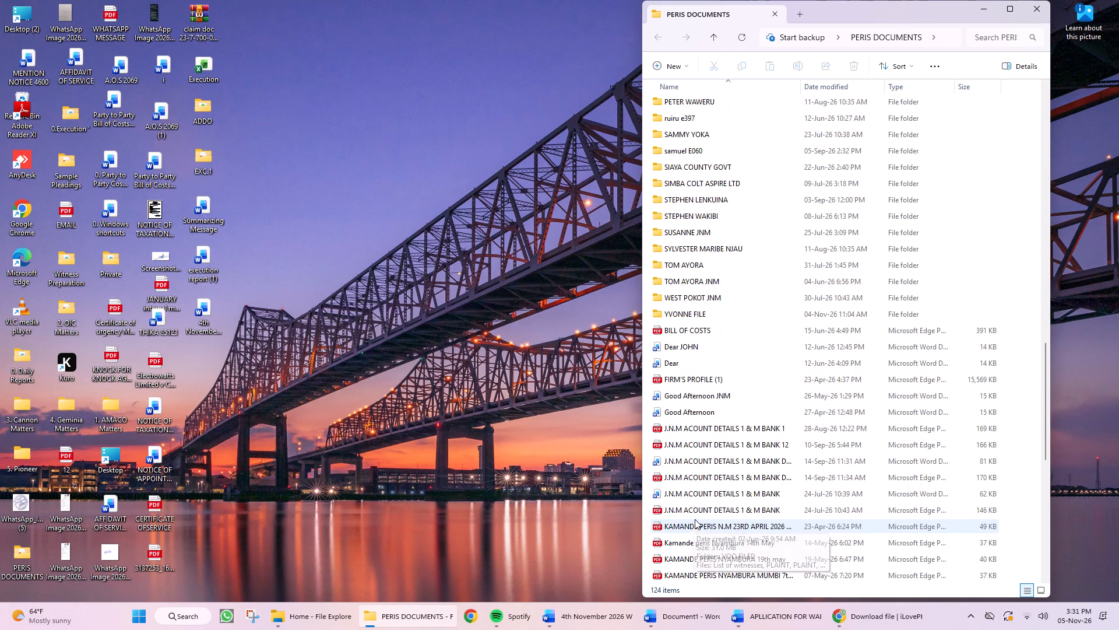
scroll(693, 516, up, 14)
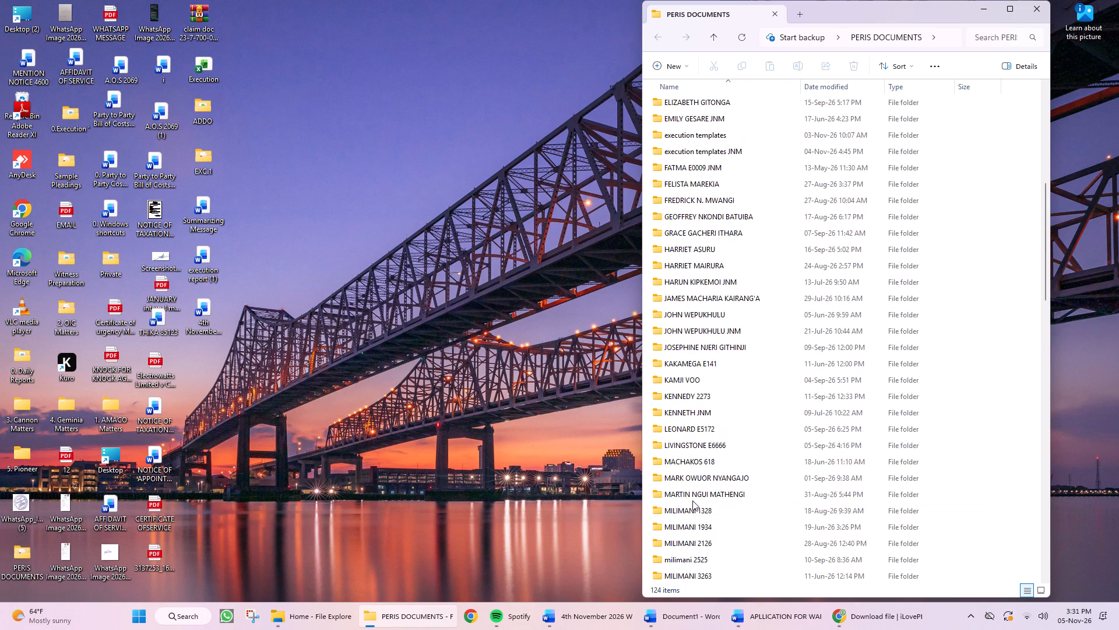
scroll(692, 500, up, 5)
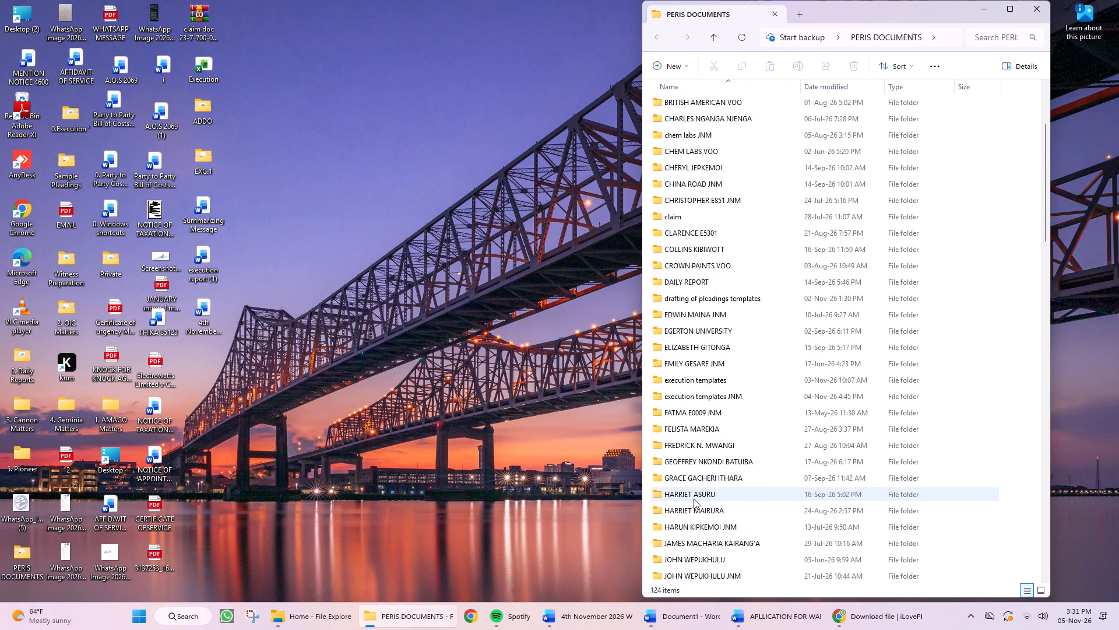
scroll(693, 499, up, 1)
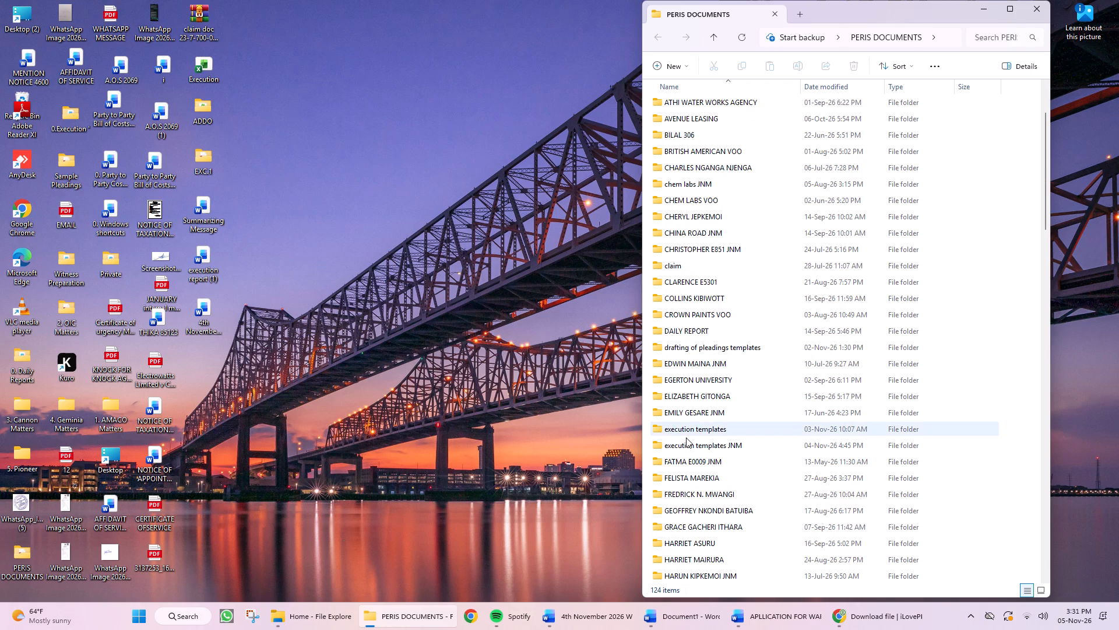
double_click(684, 442)
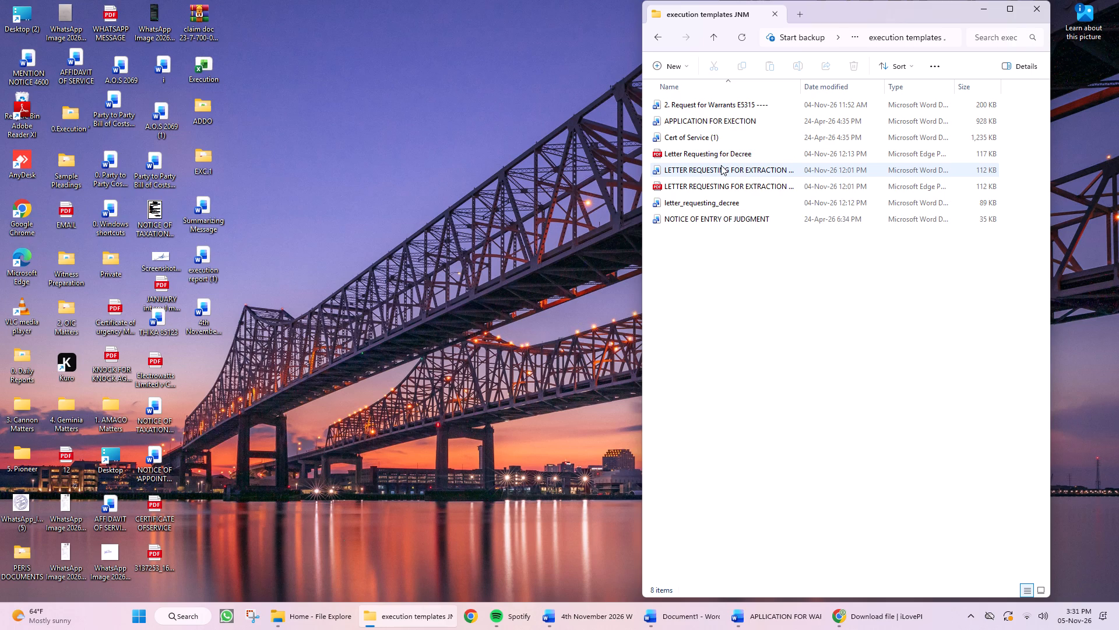
Open the Word version of the letter requesting extraction of warrants.
double_click(721, 165)
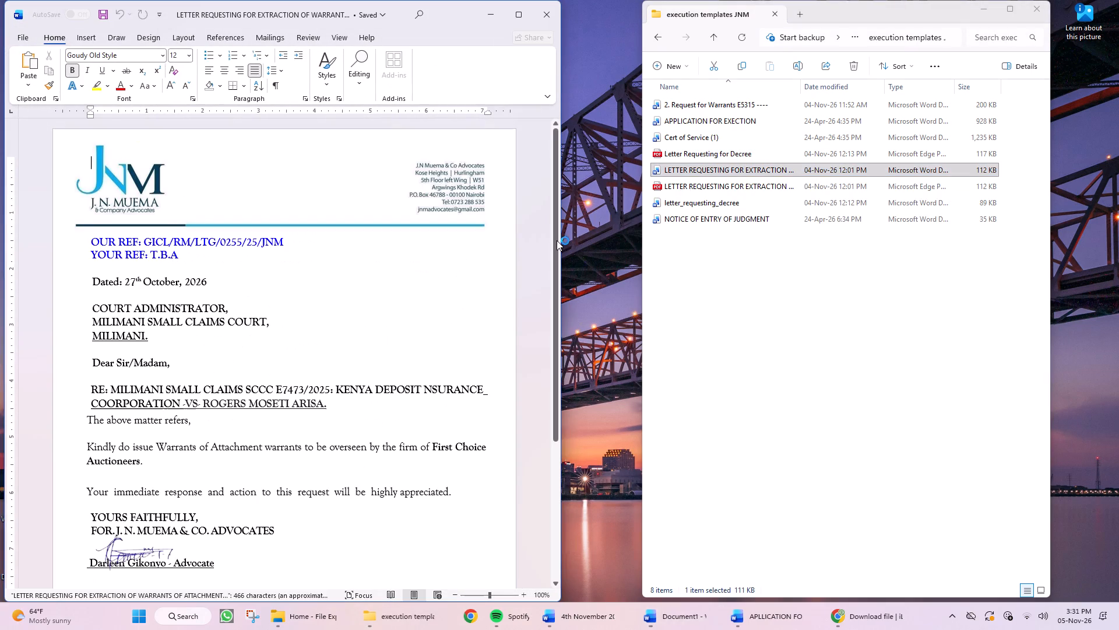
Open the APPLICATION FOR EXECTION template and review it from the case heading down to the signed and stamped declarations.
double_click(698, 117)
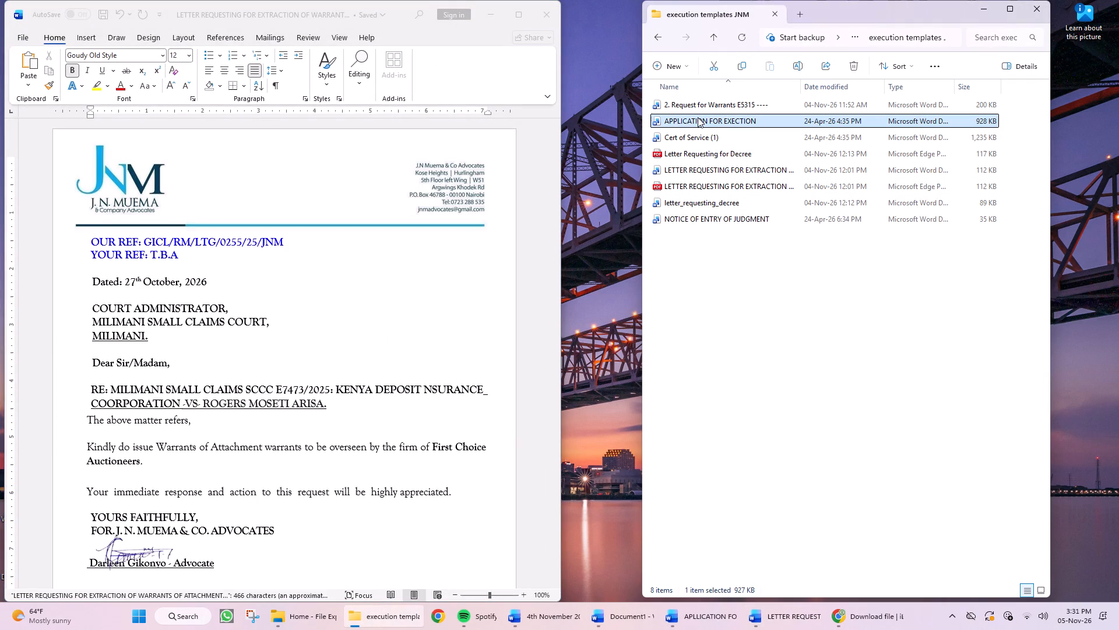
double_click(698, 117)
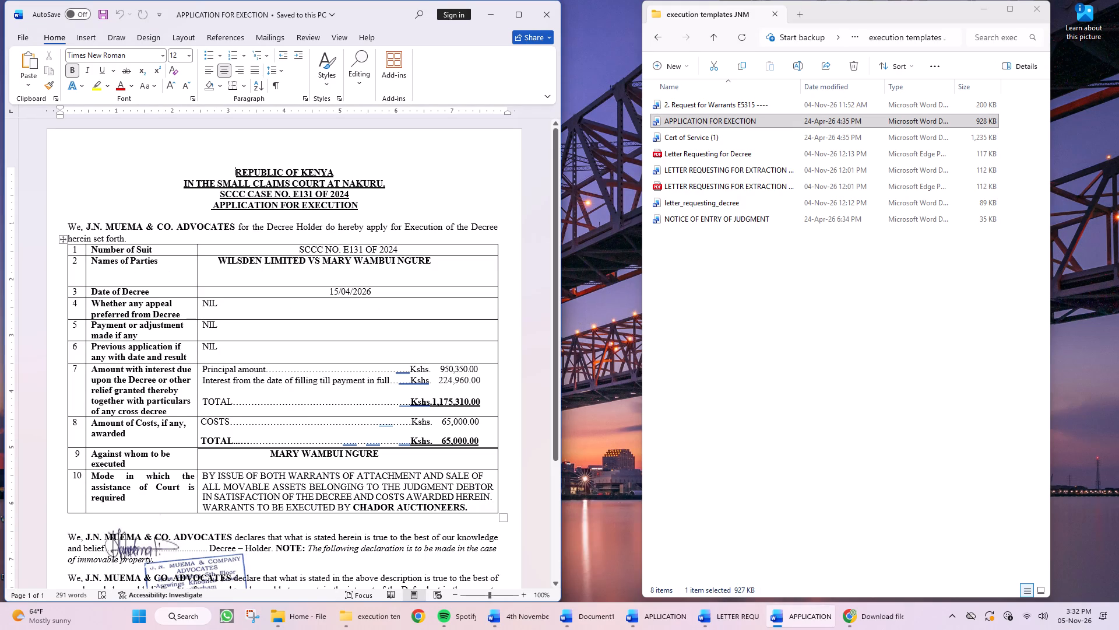
scroll(487, 419, down, 2)
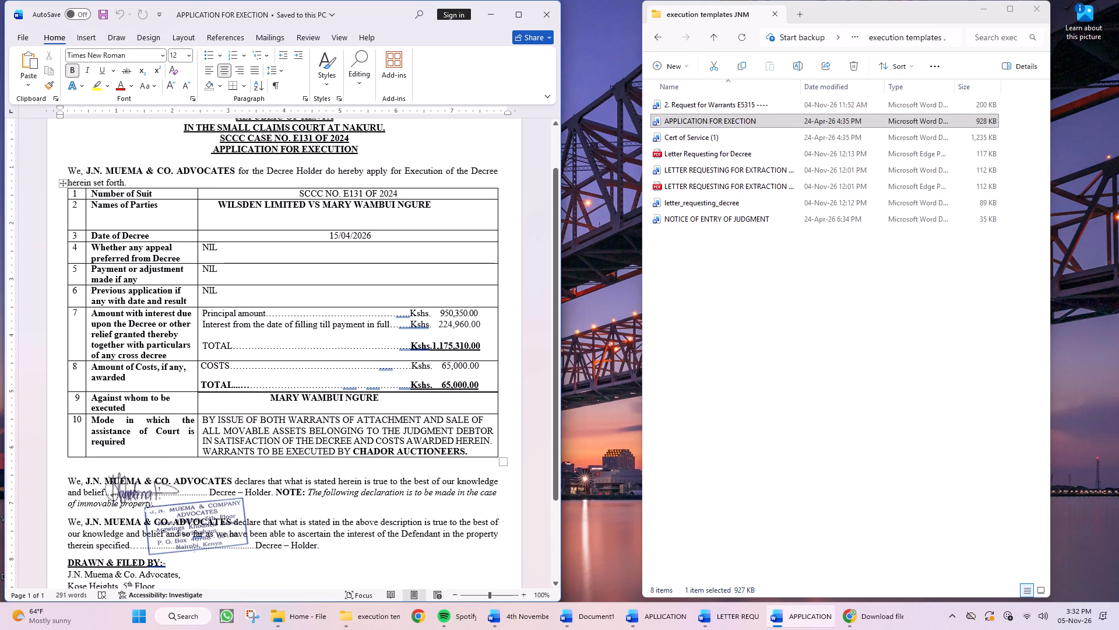
scroll(487, 420, down, 3)
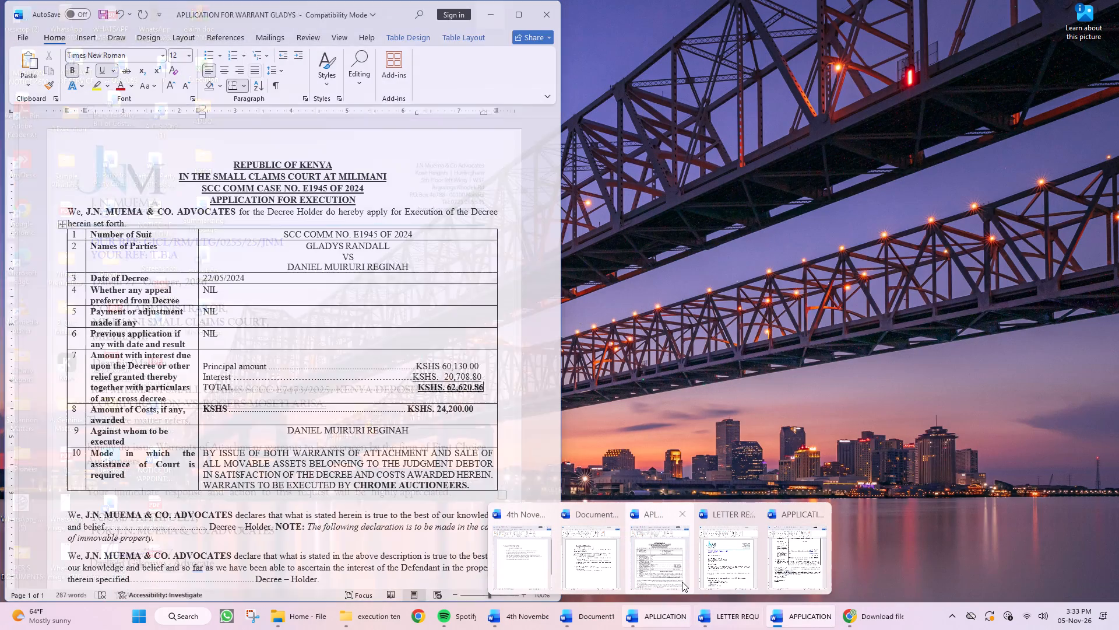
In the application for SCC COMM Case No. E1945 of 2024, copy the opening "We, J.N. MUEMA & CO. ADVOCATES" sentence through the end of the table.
click(682, 582)
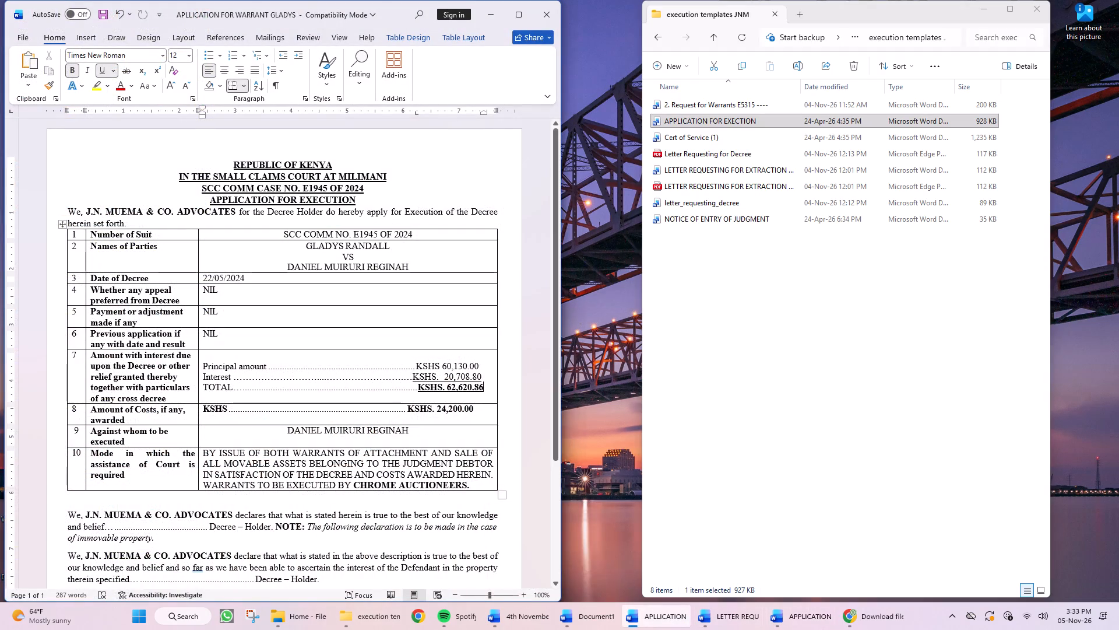
scroll(353, 488, down, 5)
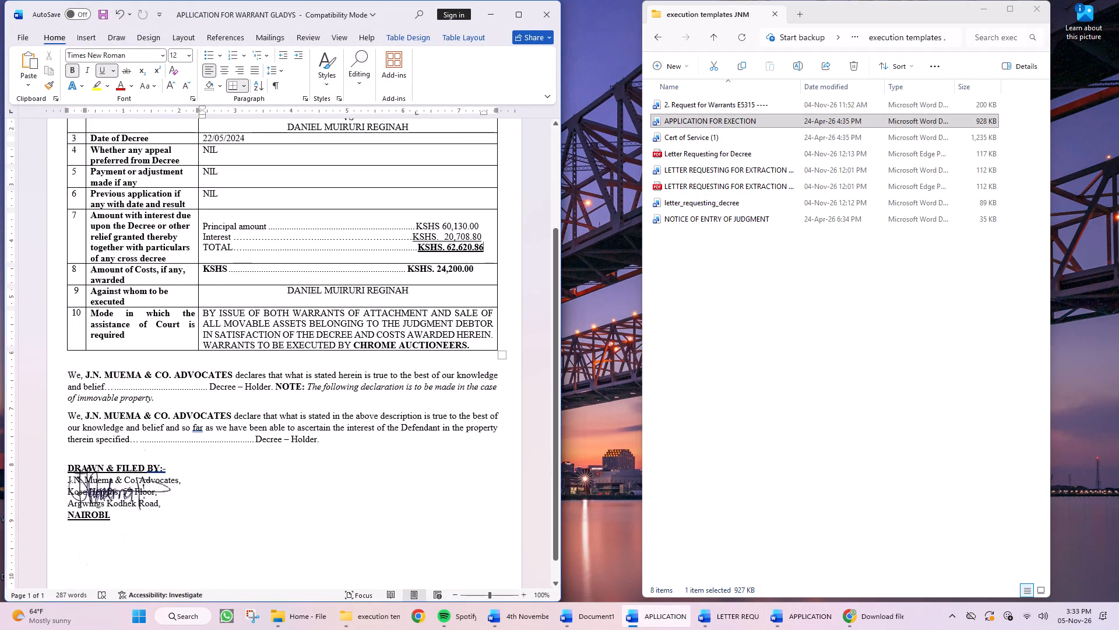
scroll(353, 488, up, 6)
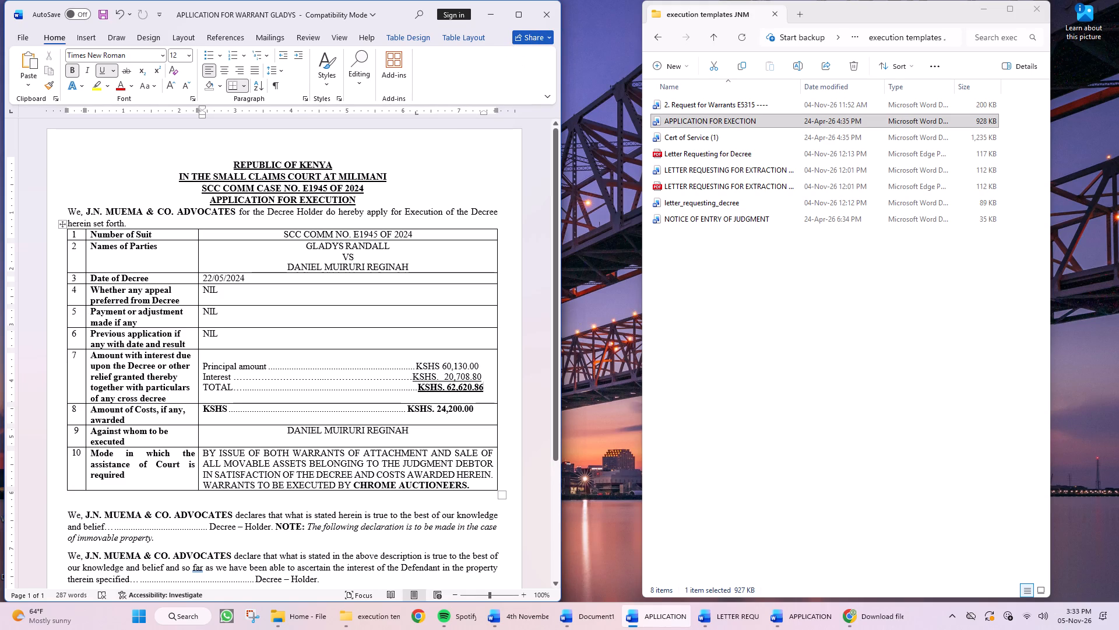
click(63, 207)
drag(64, 211, 69, 242)
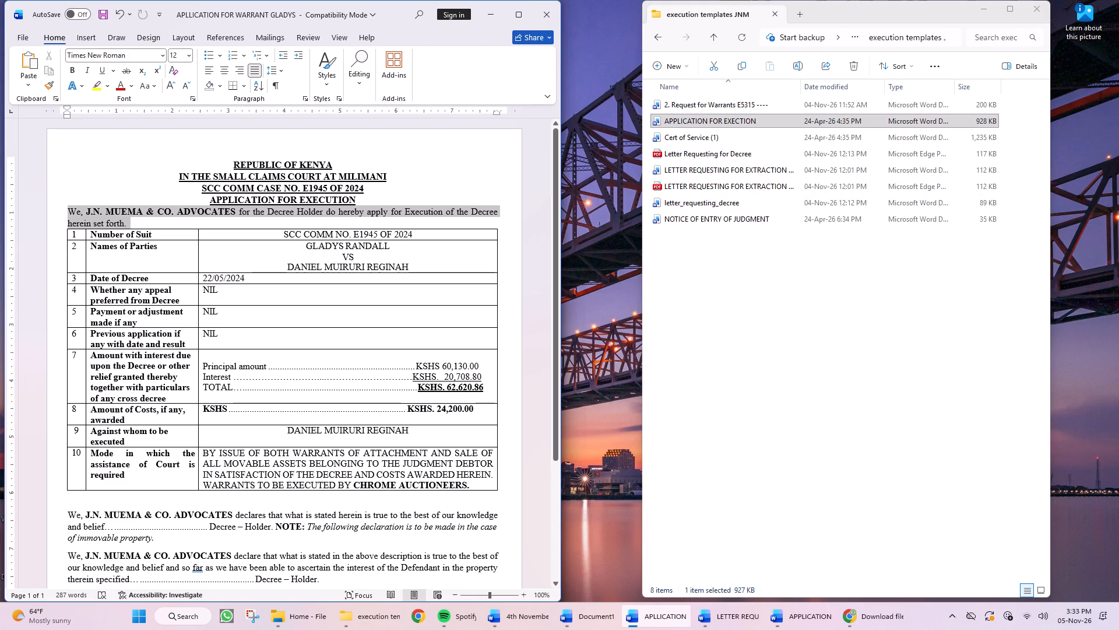
drag(69, 242, 110, 501)
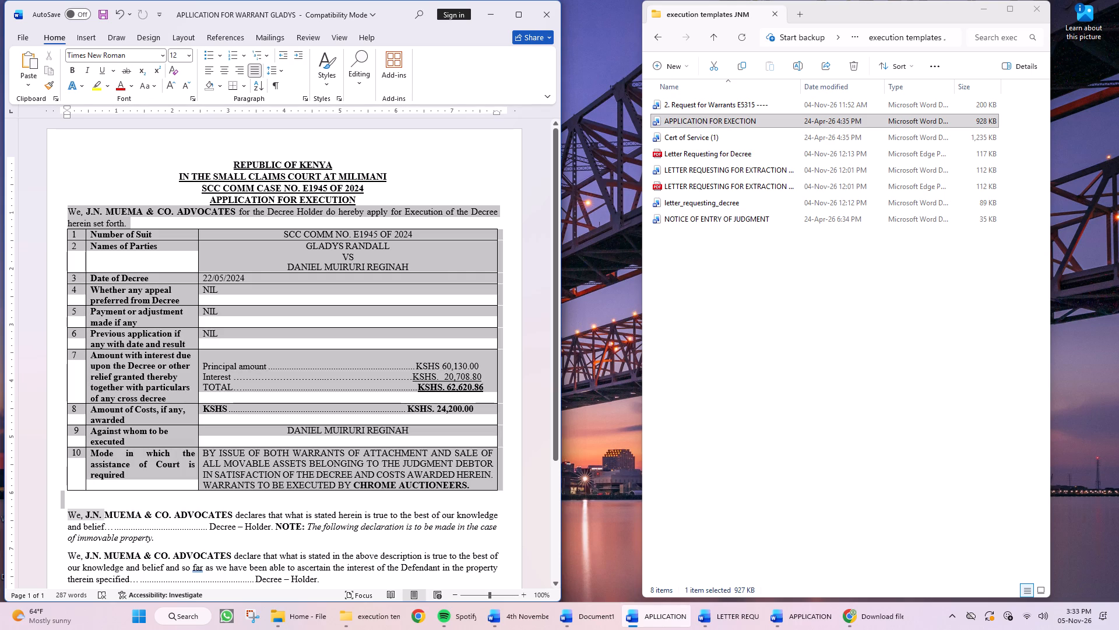
drag(110, 501, 87, 512)
drag(87, 512, 90, 508)
right_click(140, 404)
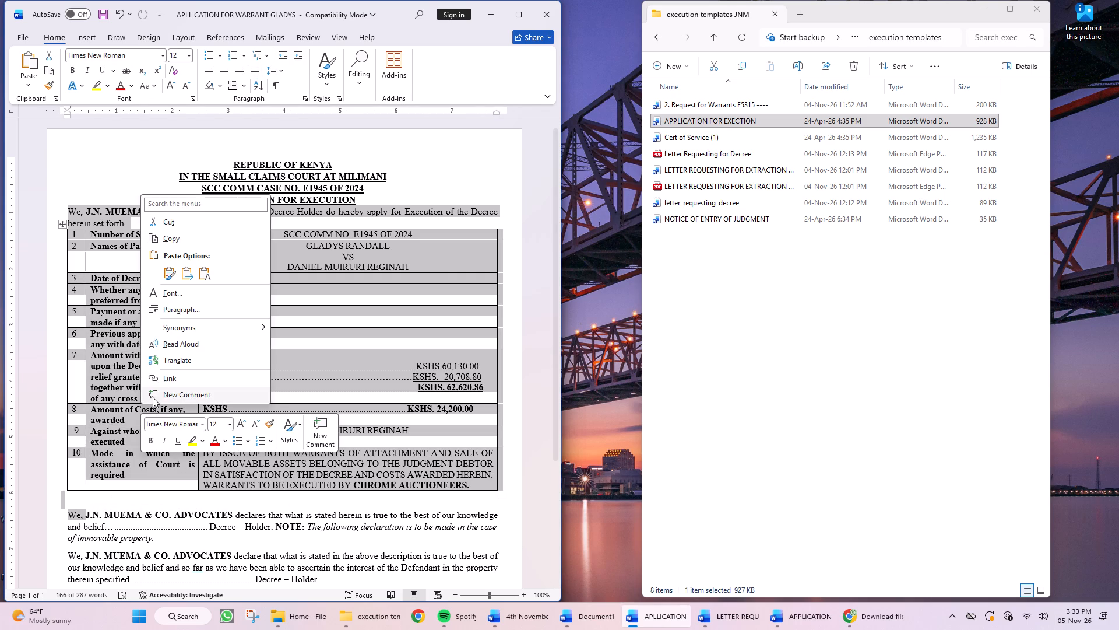
click(166, 242)
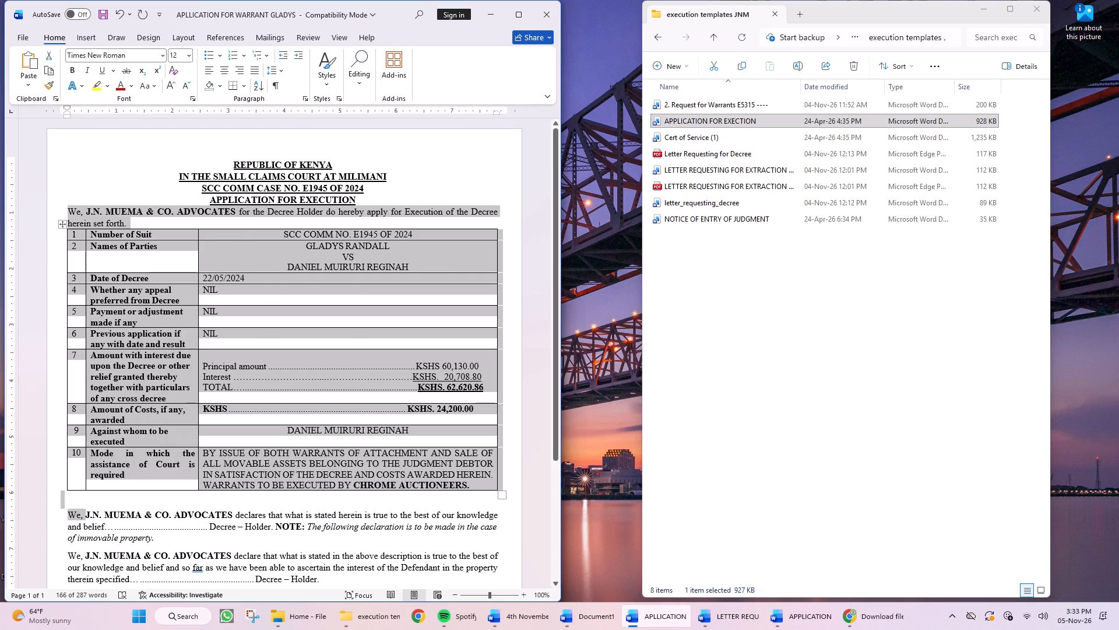
double_click(684, 119)
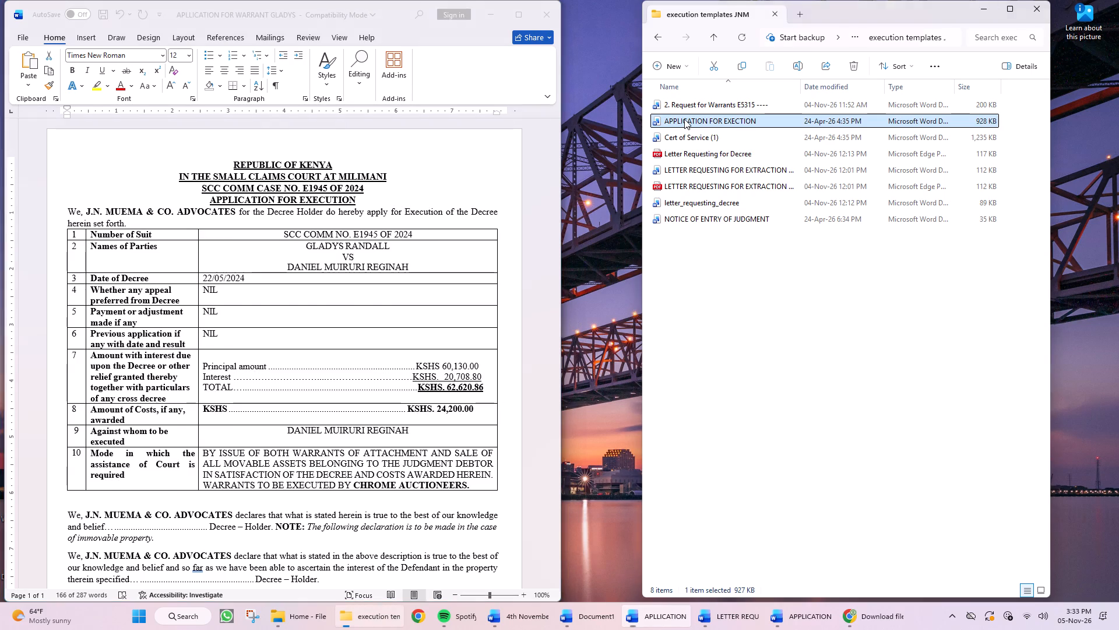
scroll(310, 281, up, 5)
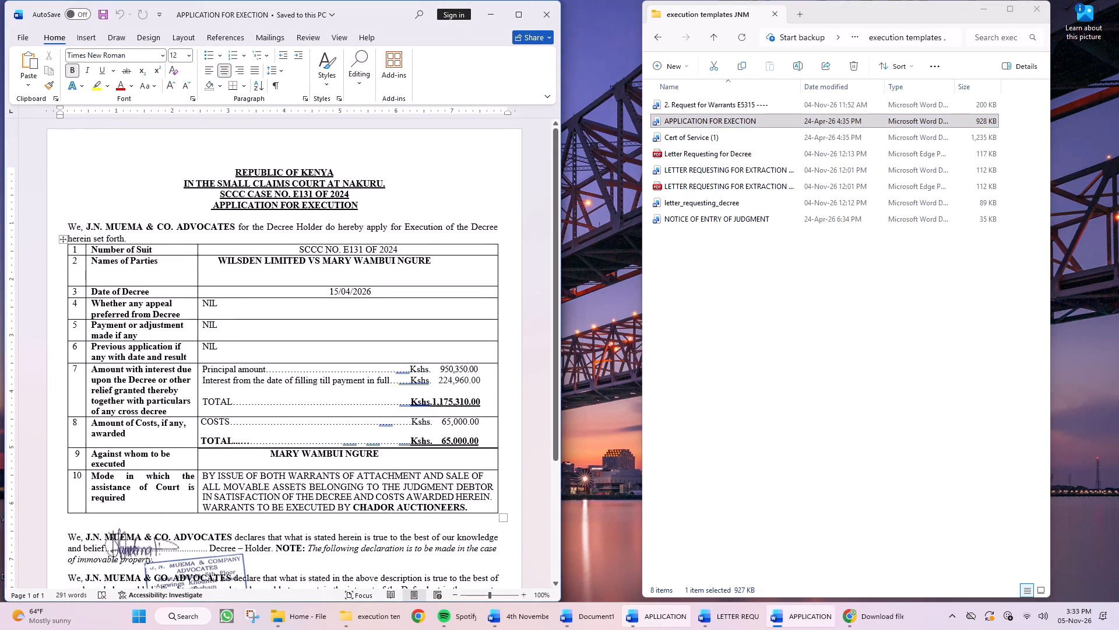
drag(67, 245, 73, 258)
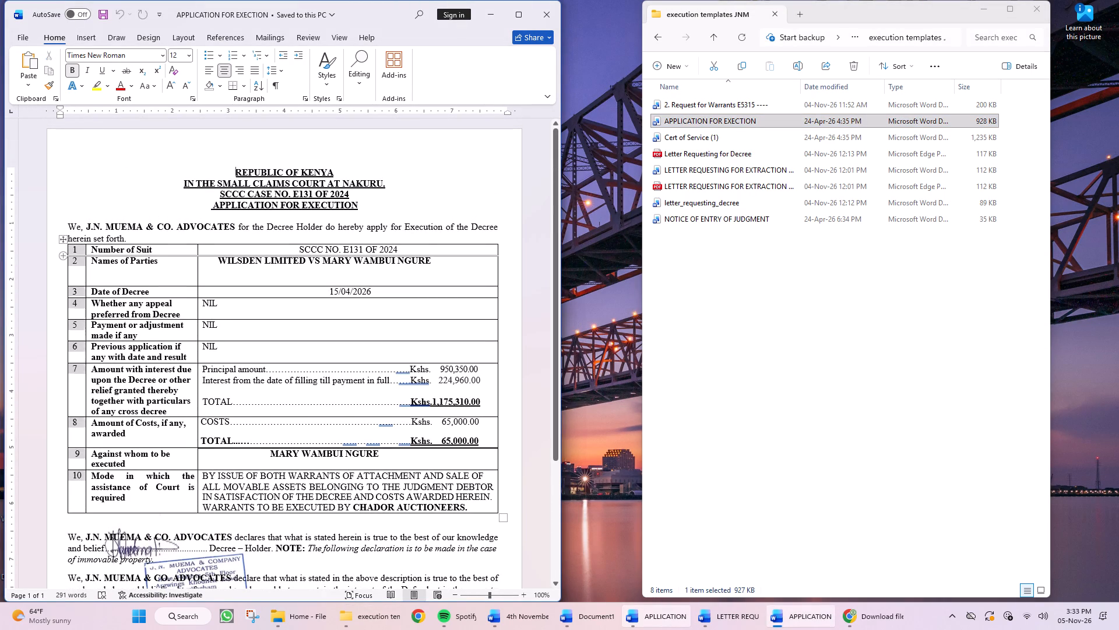
drag(73, 258, 338, 519)
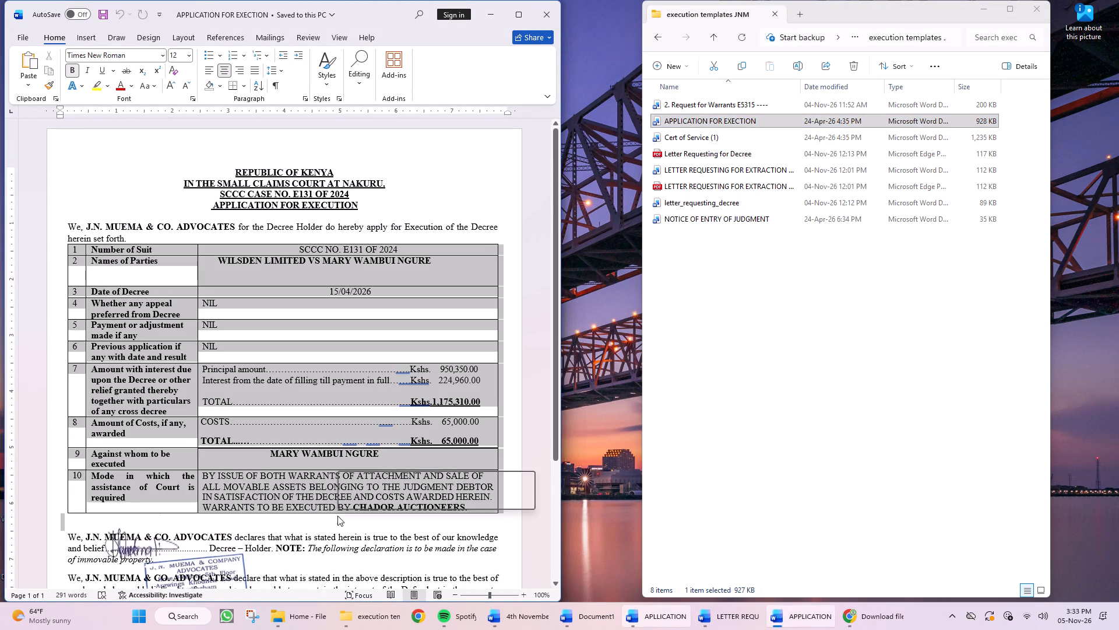
right_click(215, 388)
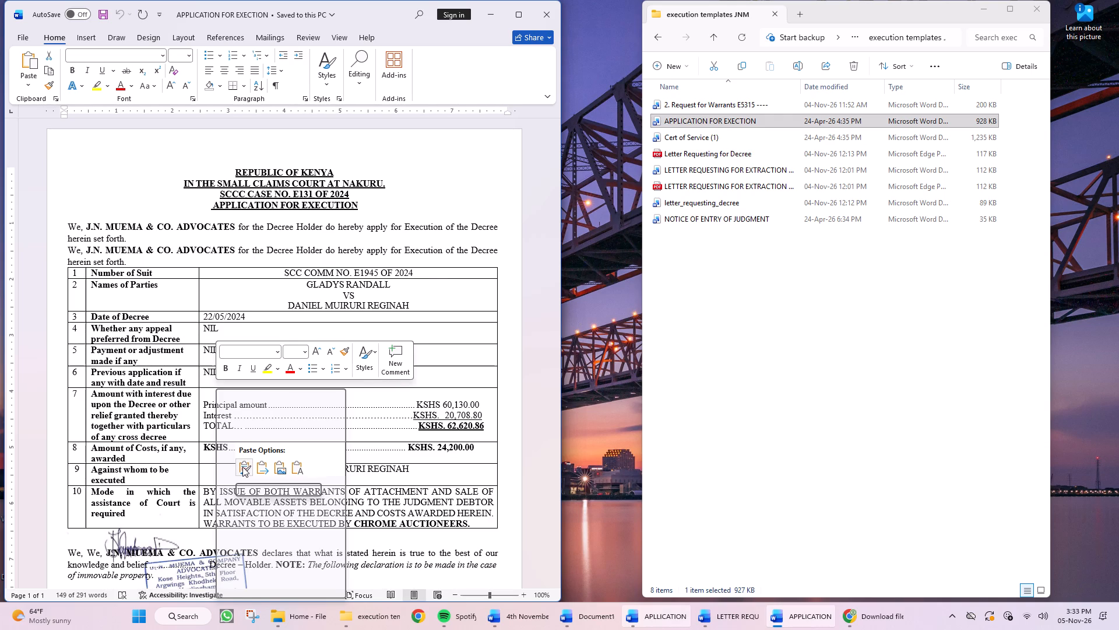
click(242, 467)
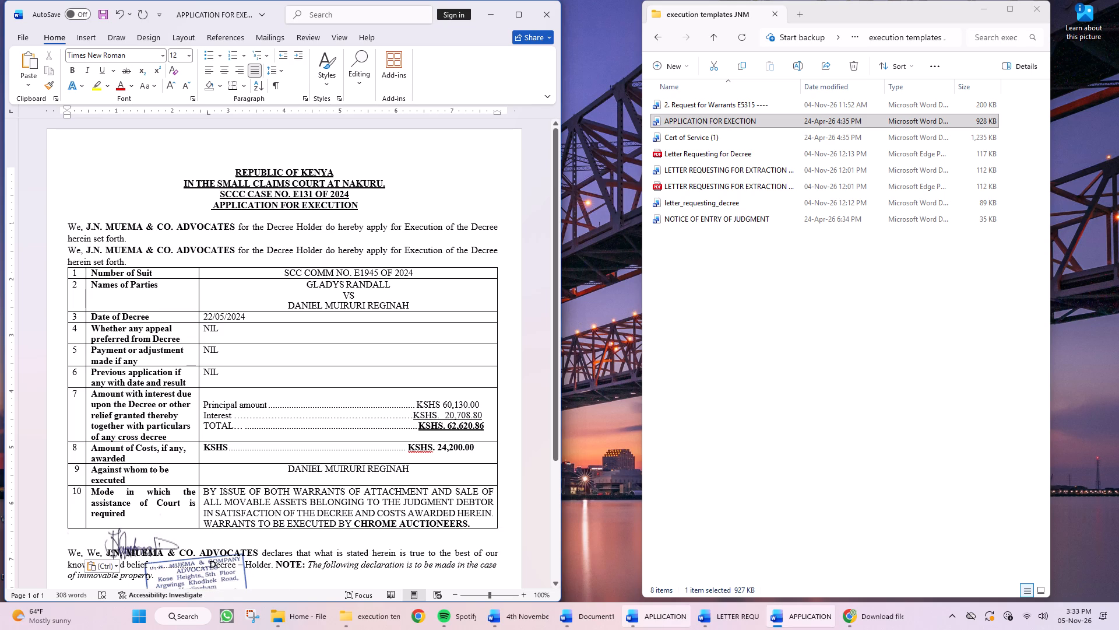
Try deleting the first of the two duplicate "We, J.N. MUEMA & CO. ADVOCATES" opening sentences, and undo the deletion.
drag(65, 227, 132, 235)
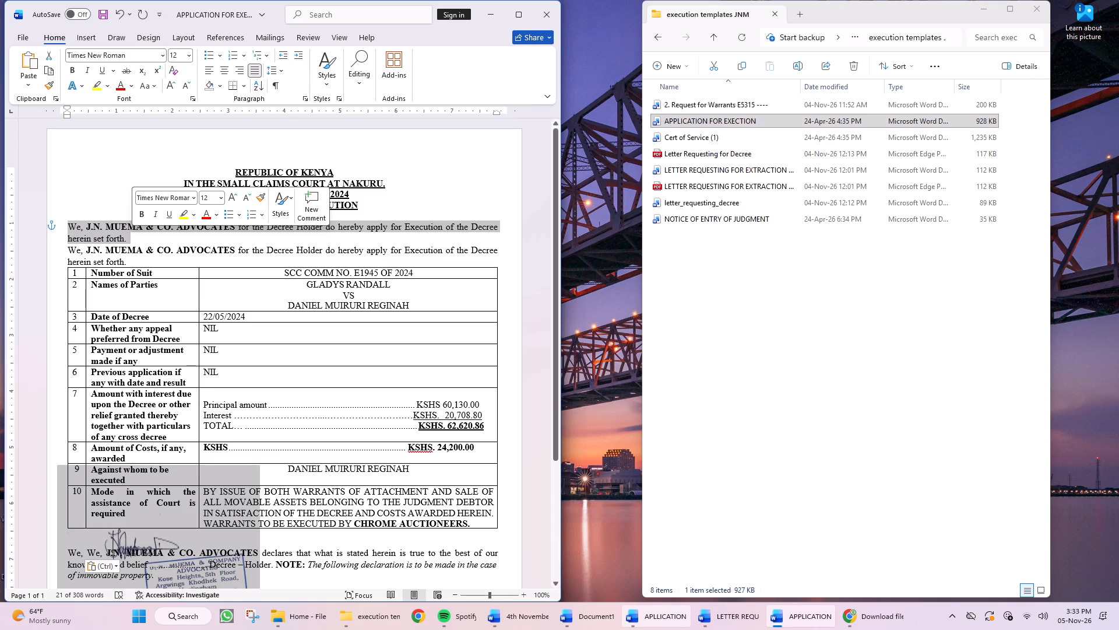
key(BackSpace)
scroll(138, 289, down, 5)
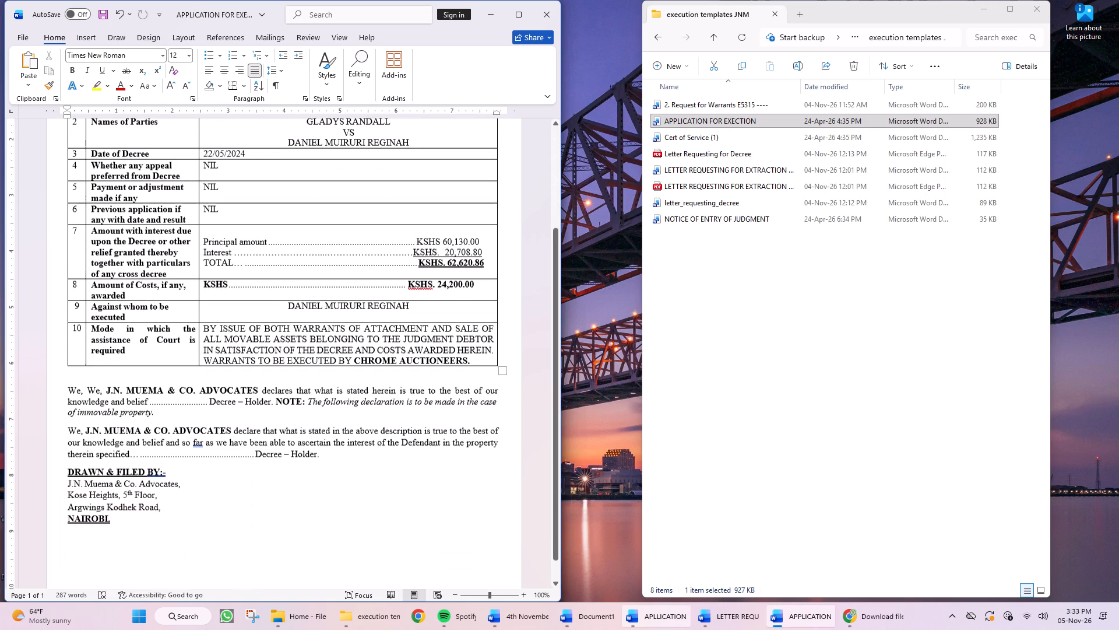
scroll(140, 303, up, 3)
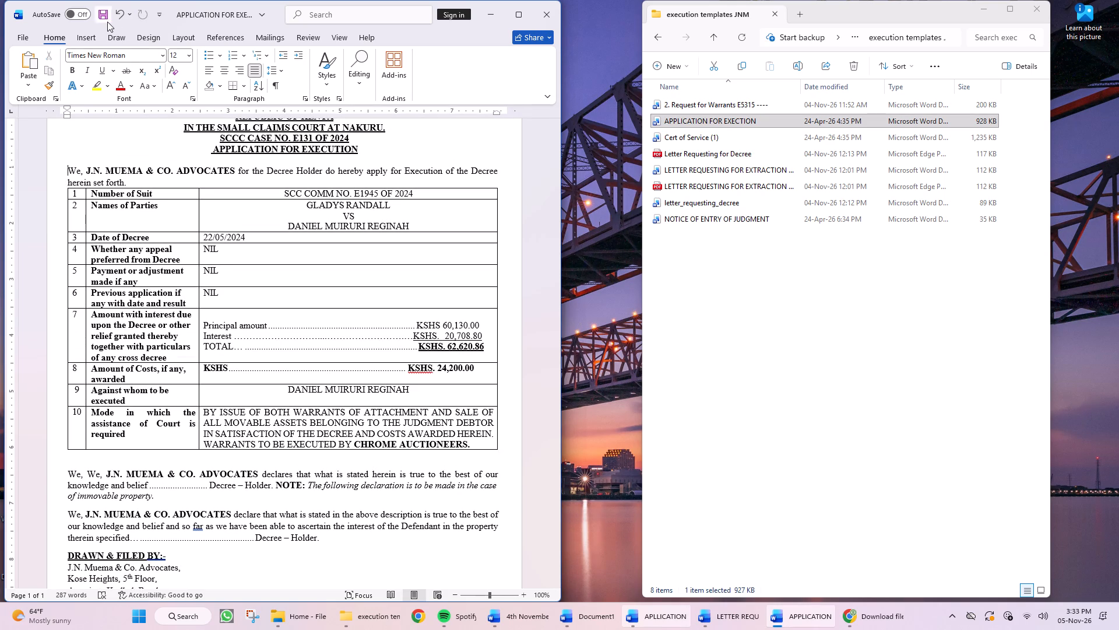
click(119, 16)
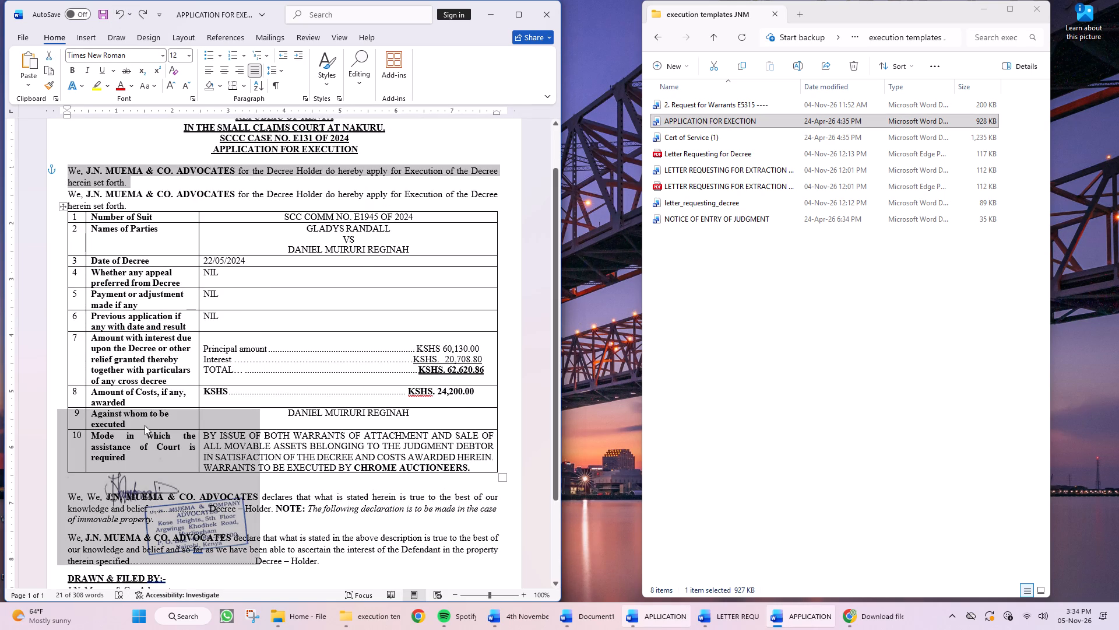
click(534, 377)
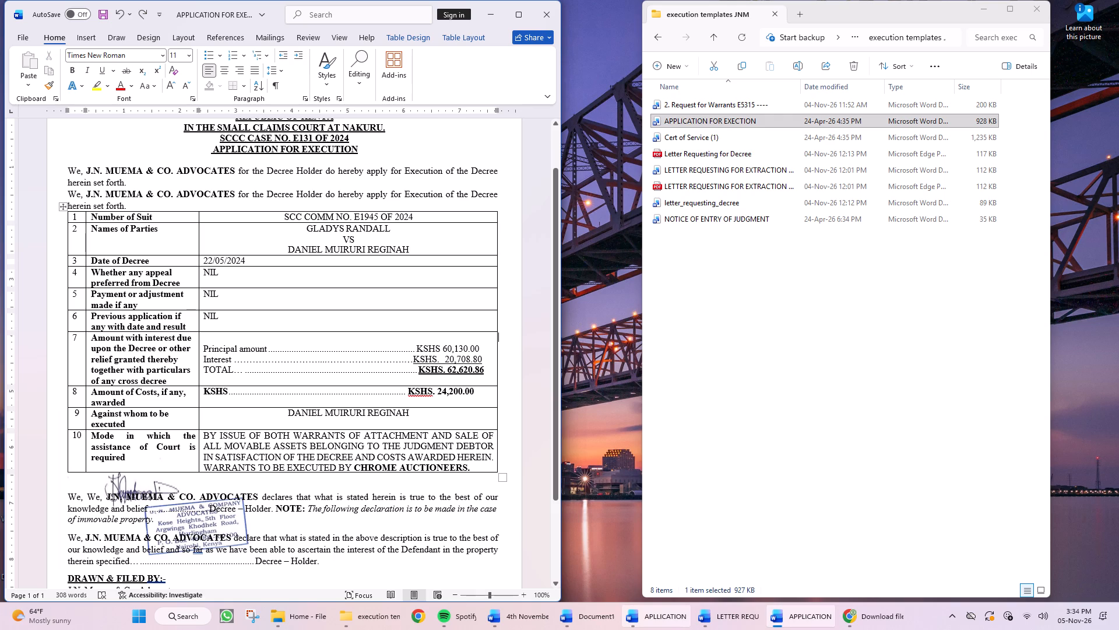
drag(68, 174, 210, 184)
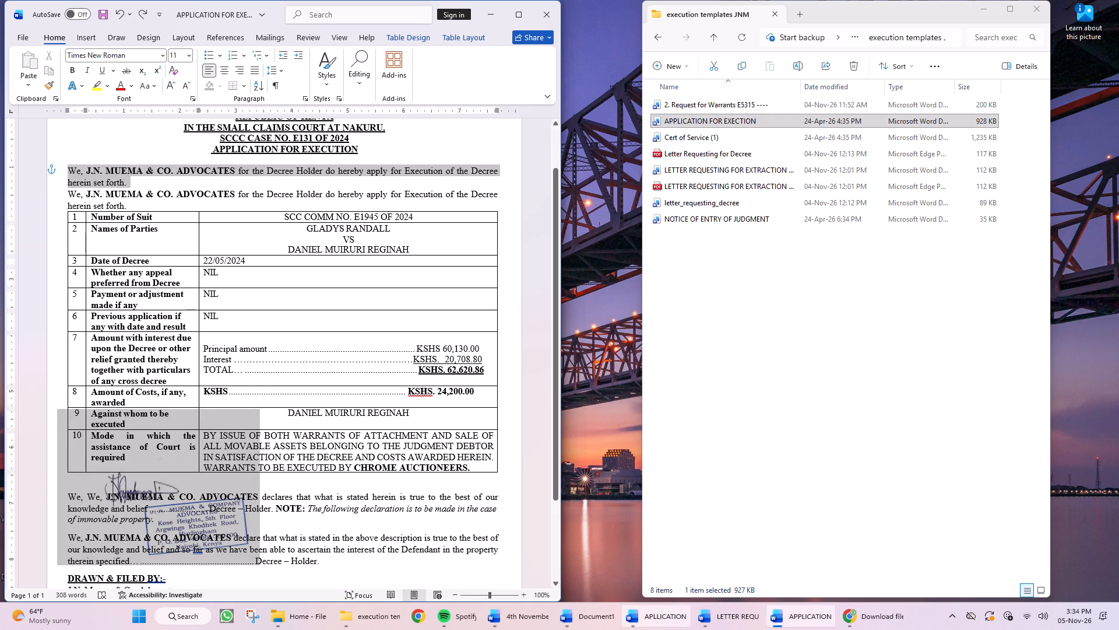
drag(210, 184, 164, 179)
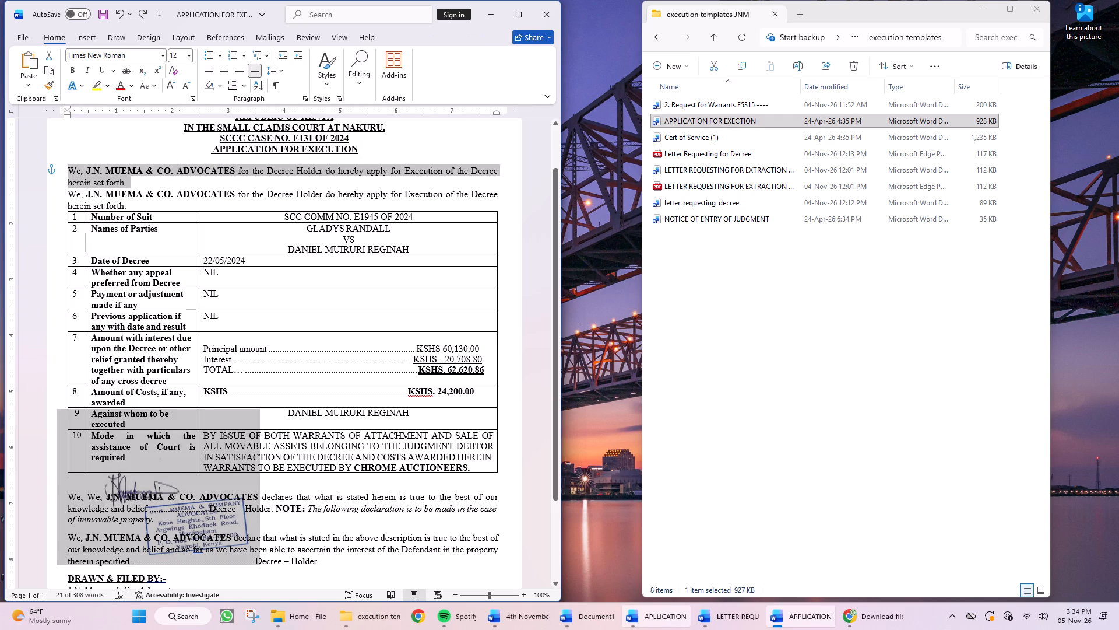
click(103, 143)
Delete the second duplicate "We, J.N. MUEMA & CO. ADVOCATES" opening sentence directly above the table.
drag(69, 195, 159, 196)
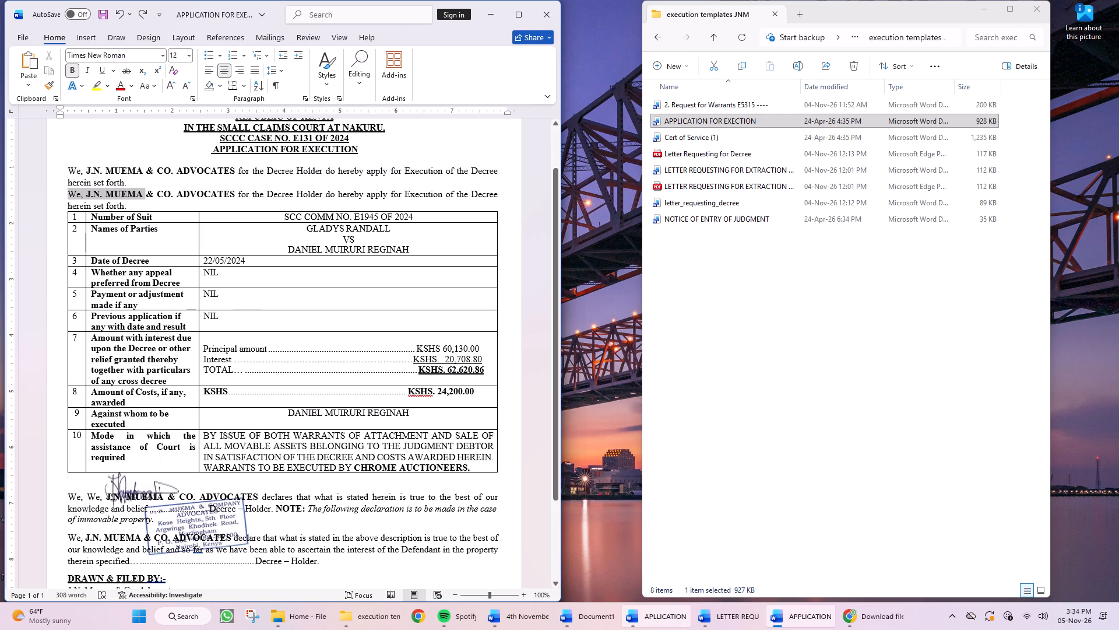
drag(159, 196, 197, 201)
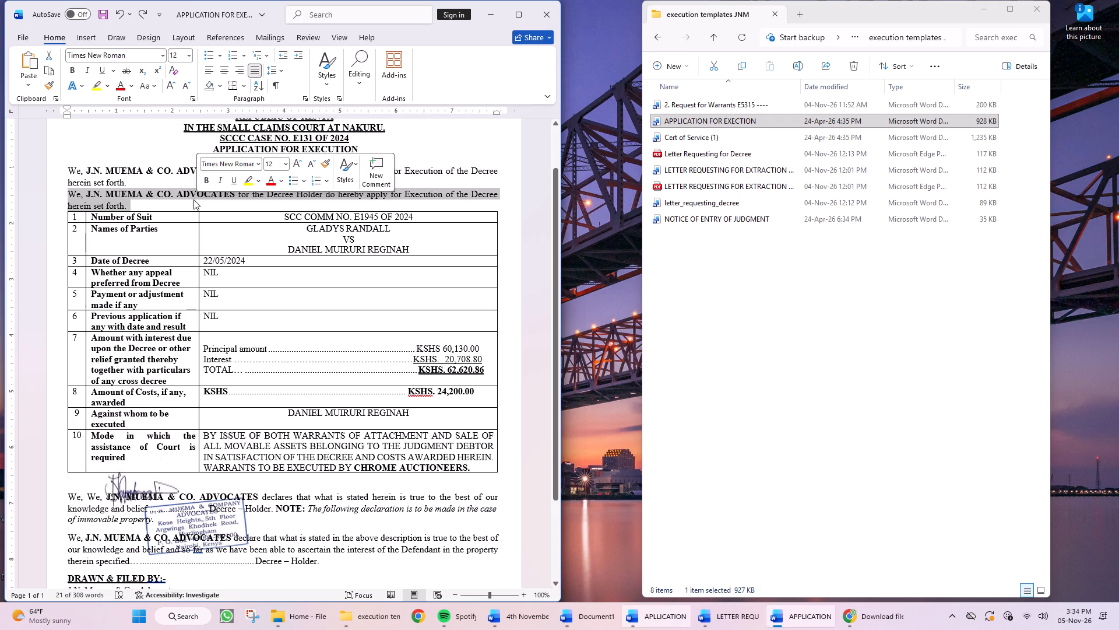
key(BackSpace)
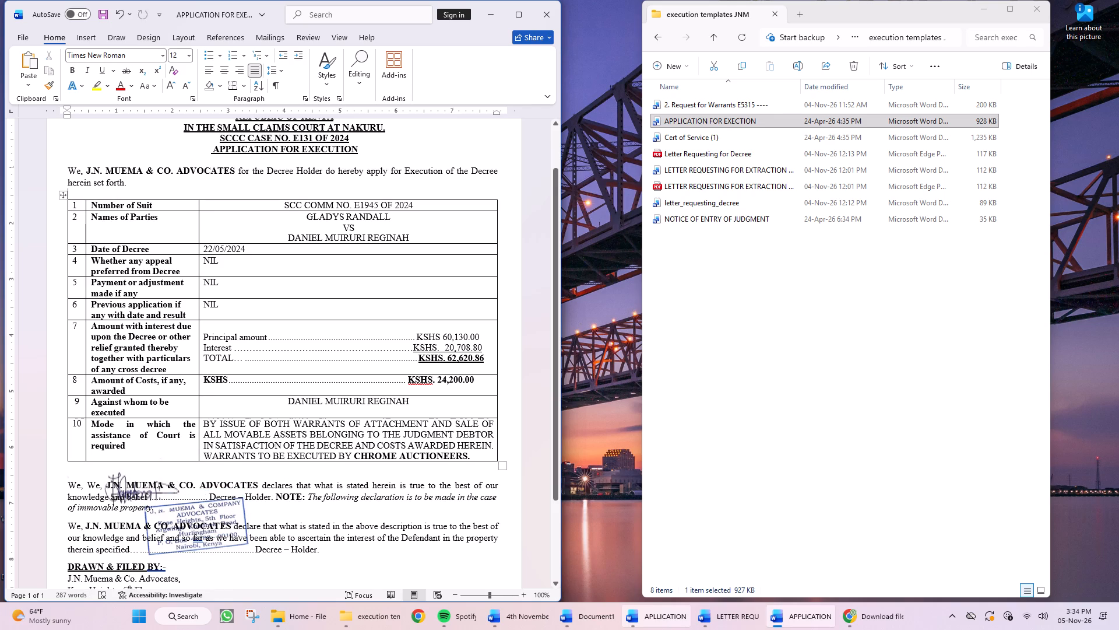
Review the updated application in a maximized window, checking the heading, the table, and the signed and stamped declarations.
scroll(218, 263, down, 4)
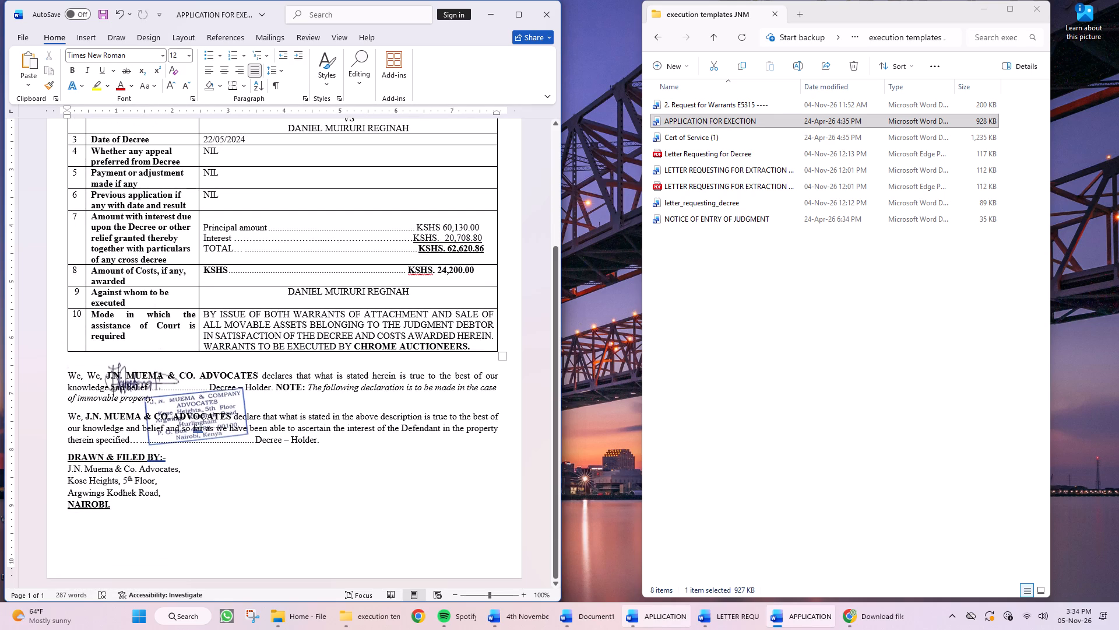
scroll(326, 289, up, 2)
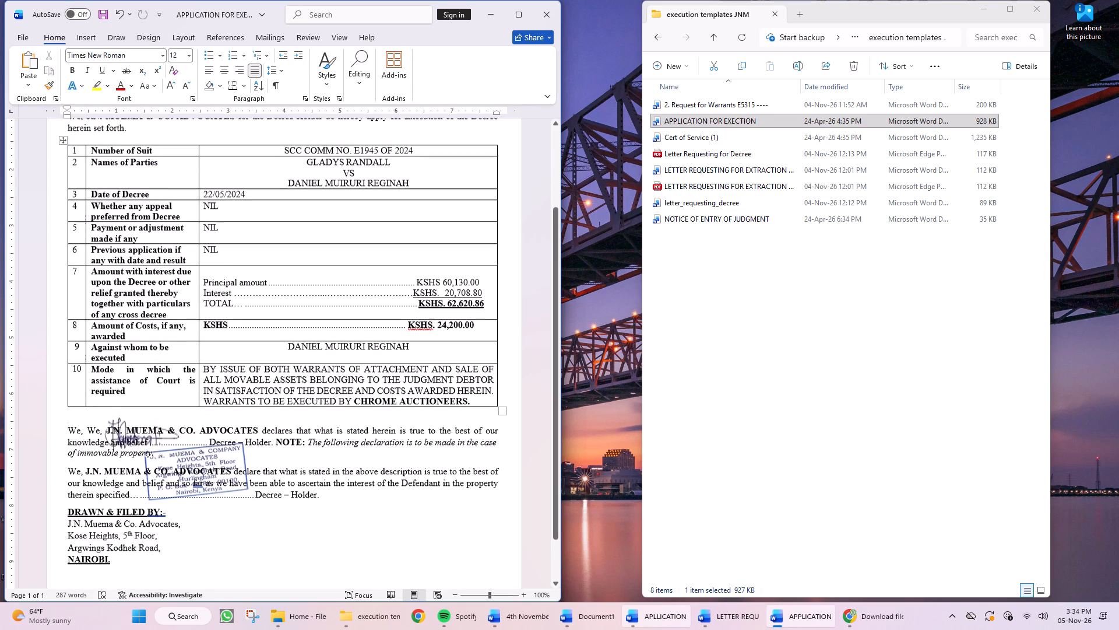
scroll(351, 271, up, 2)
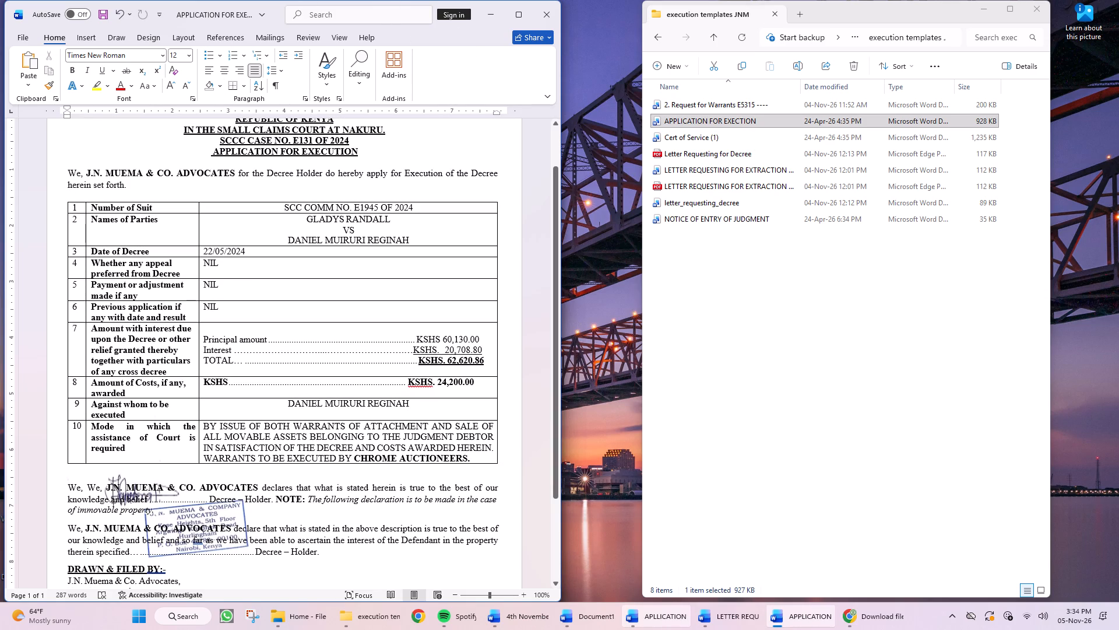
click(520, 7)
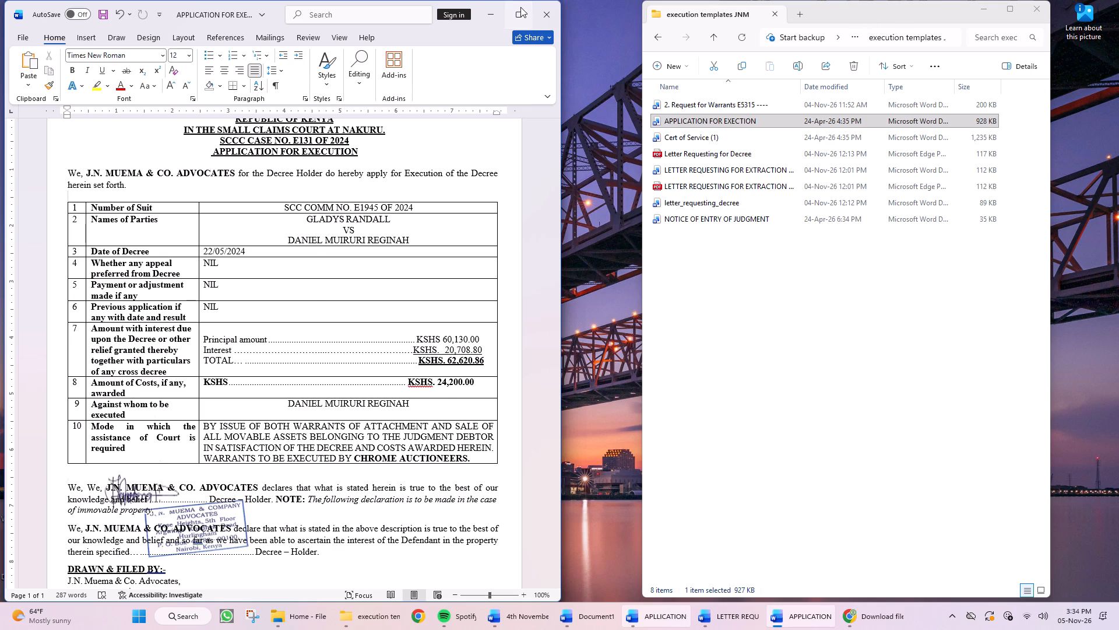
scroll(484, 225, down, 1)
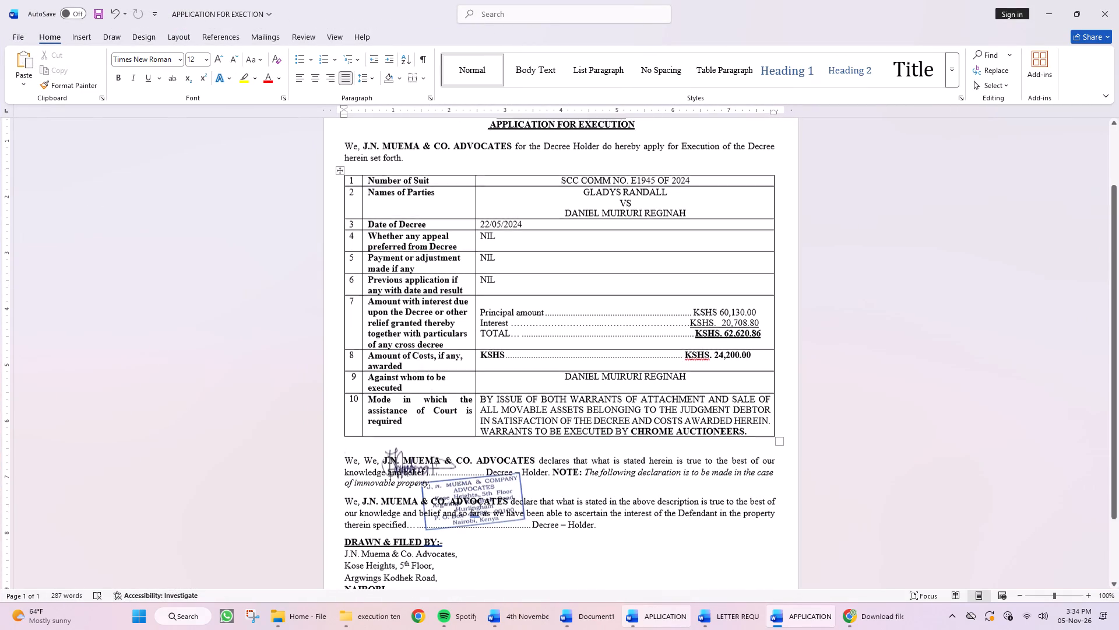
scroll(484, 226, down, 1)
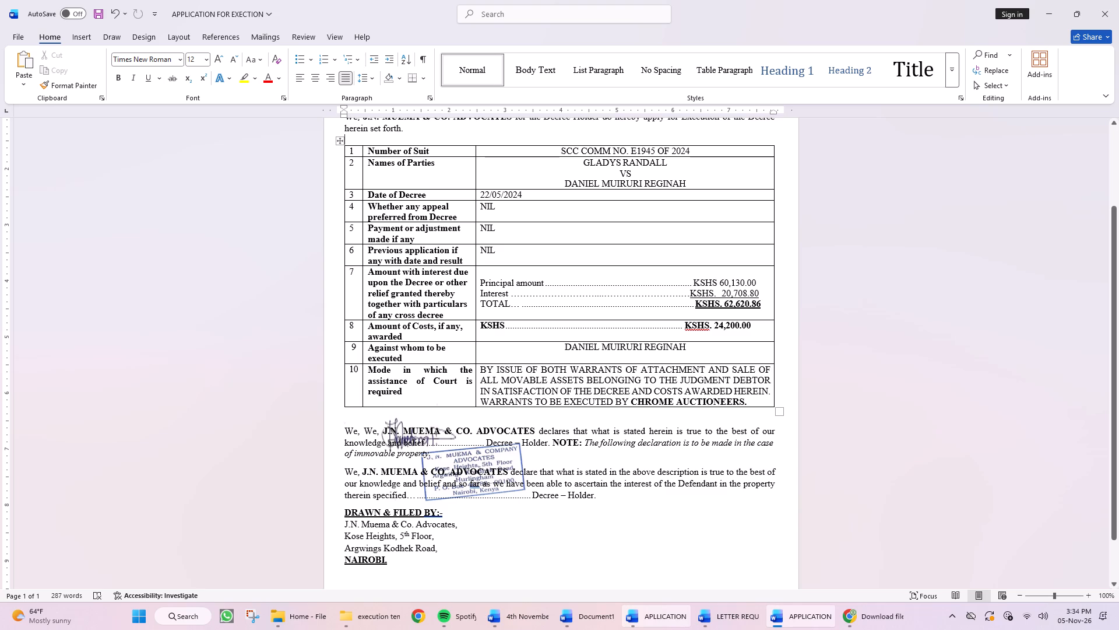
scroll(540, 204, up, 1)
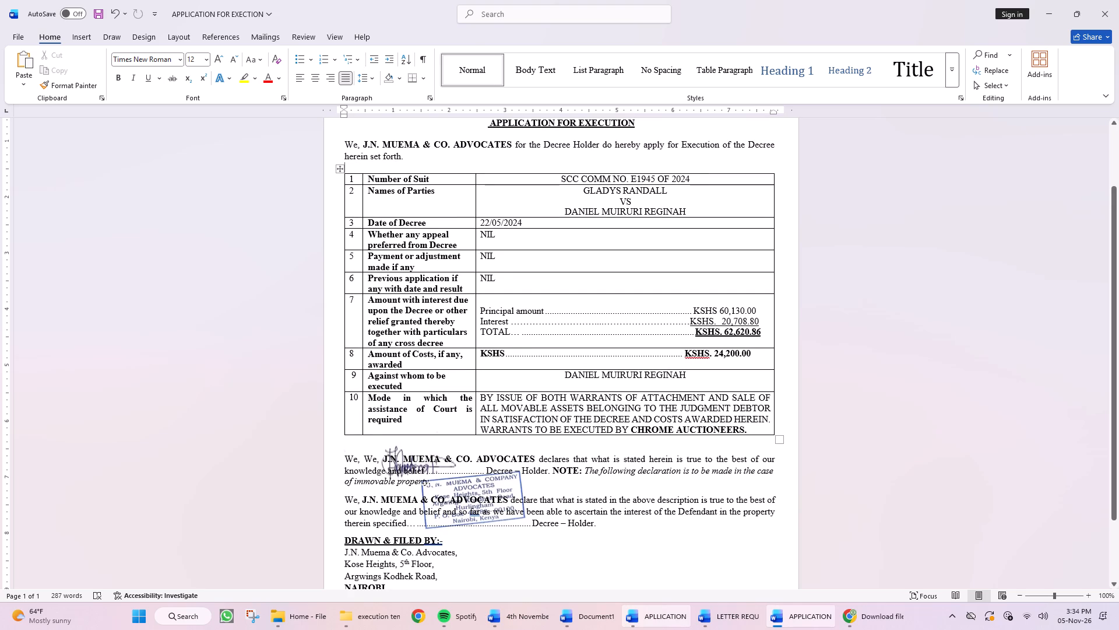
Set the Date of Decree in row 3 of the table to 4/11/2026.
click(533, 223)
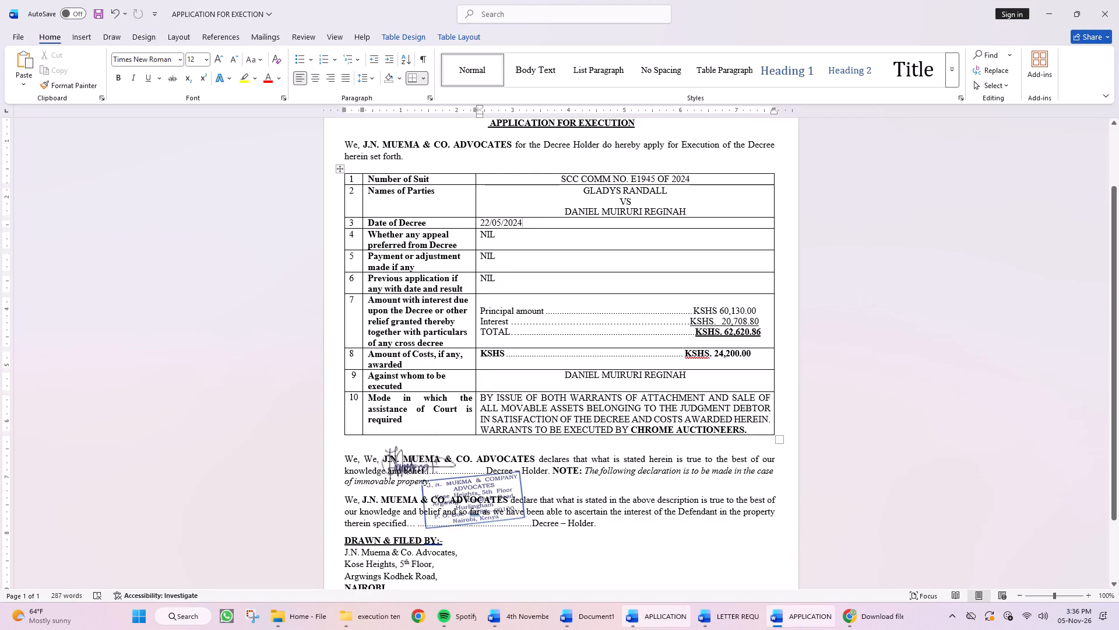
key(Escape)
key(Escape)
key(Escape)
key(Escape)
key(BackSpace)
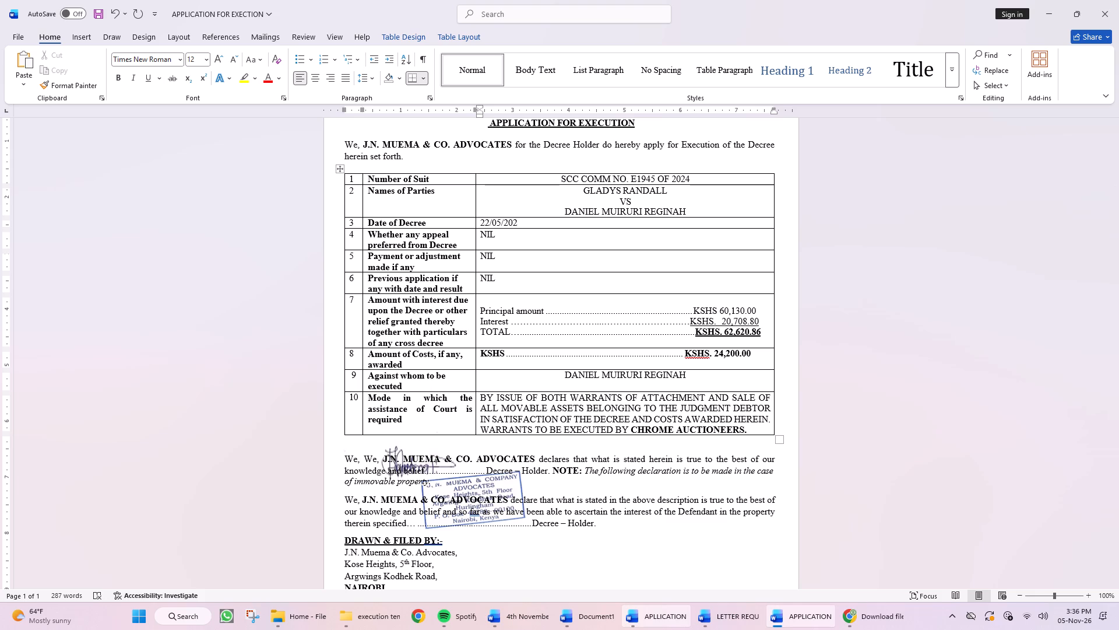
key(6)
key(Left)
key(Left)
key(Left)
key(Left)
key(Left)
key(Left)
key(Right)
key(BackSpace)
key(BackSpace)
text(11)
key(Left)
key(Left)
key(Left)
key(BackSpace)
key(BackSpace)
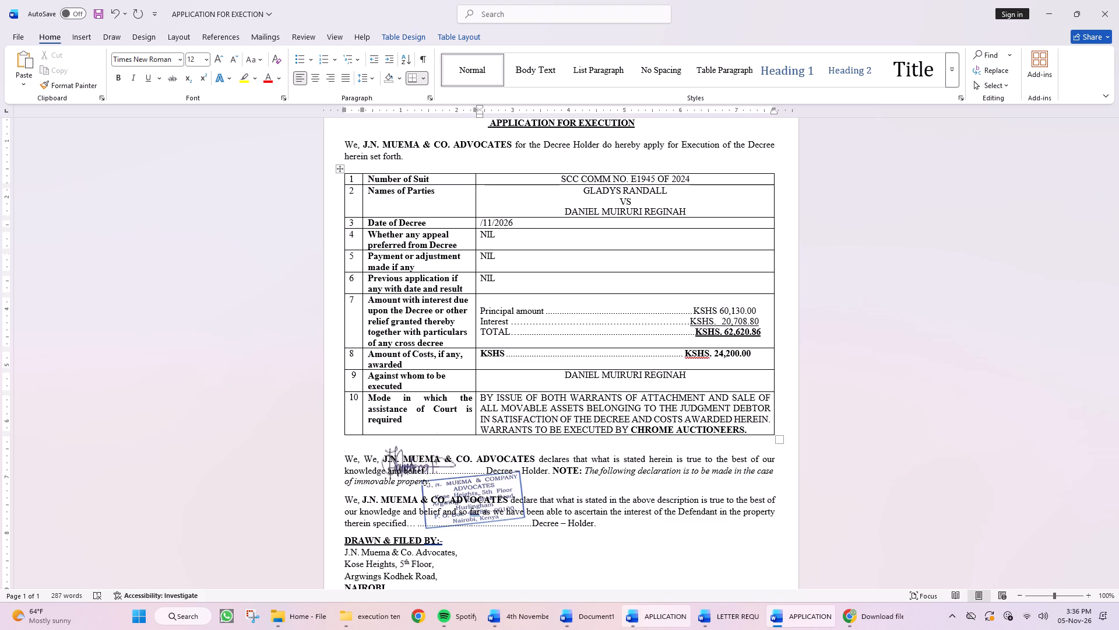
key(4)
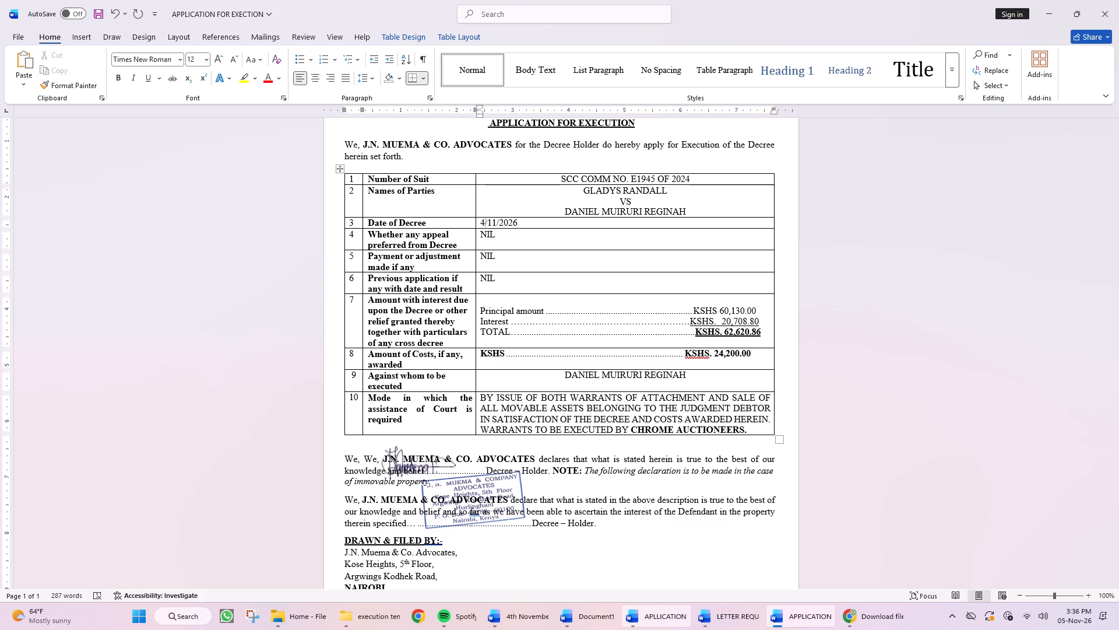
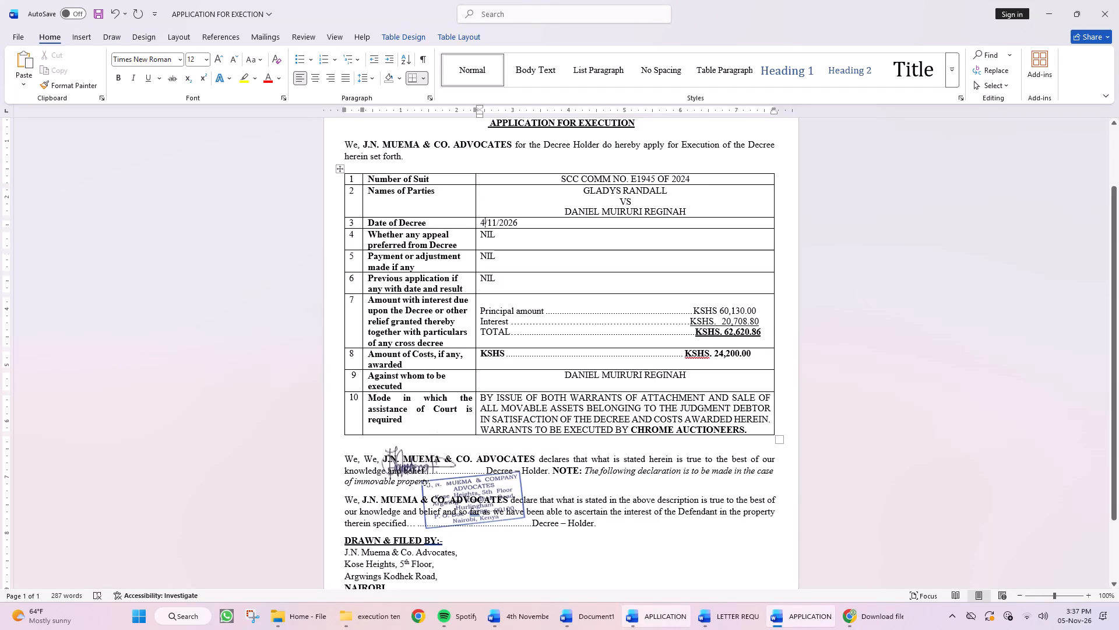
Set the TOTAL amount in row 7 of the table to KSHS. 80,838.80.
click(737, 332)
key(BackSpace)
key(BackSpace)
key(BackSpace)
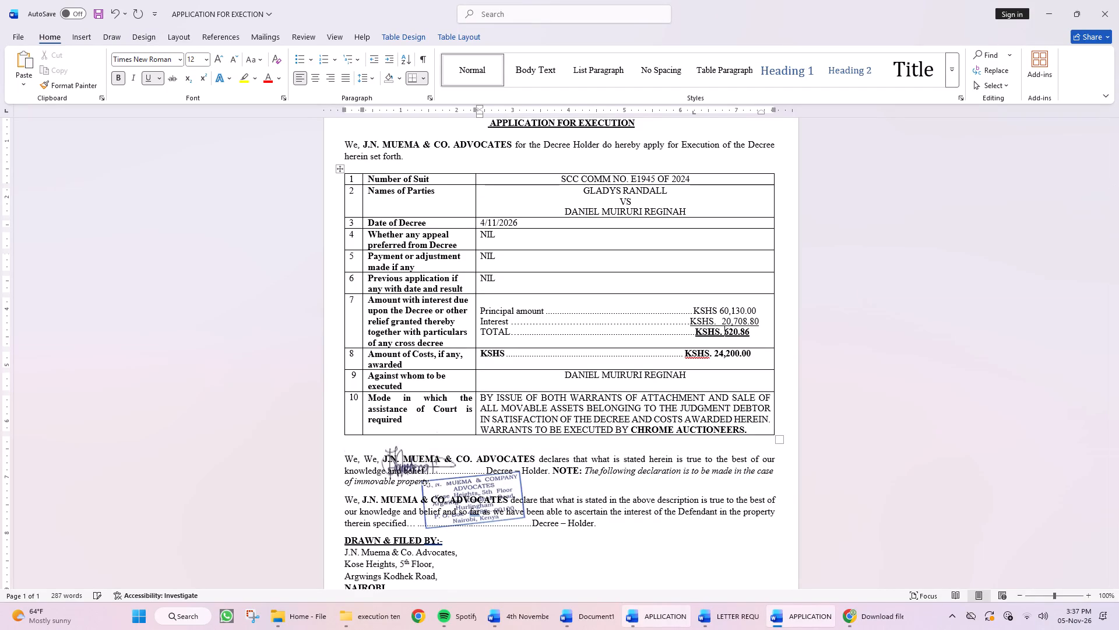
text(80)
key(comma)
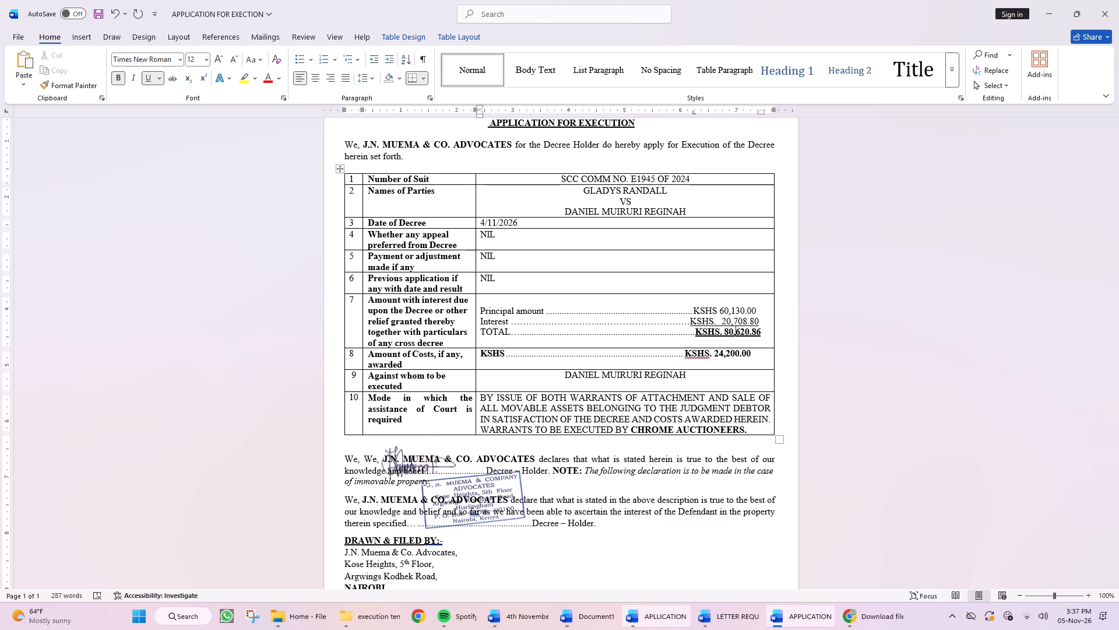
key(Right)
key(BackSpace)
key(6)
key(BackSpace)
key(8)
key(Right)
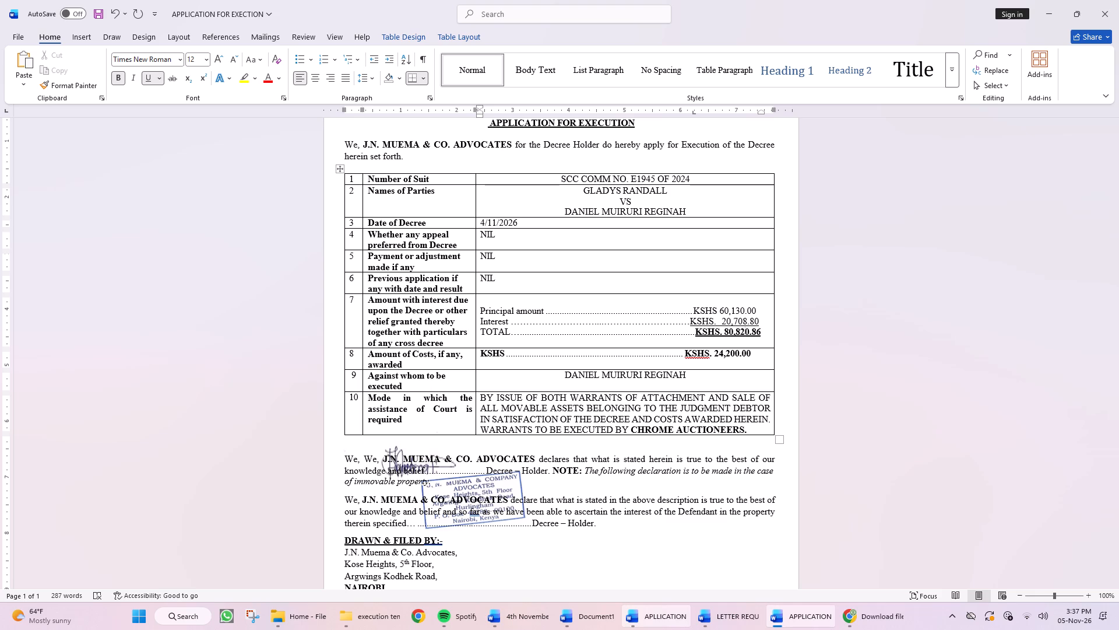
key(BackSpace)
key(3)
key(Right)
key(BackSpace)
key(8)
key(Right)
key(Right)
key(Right)
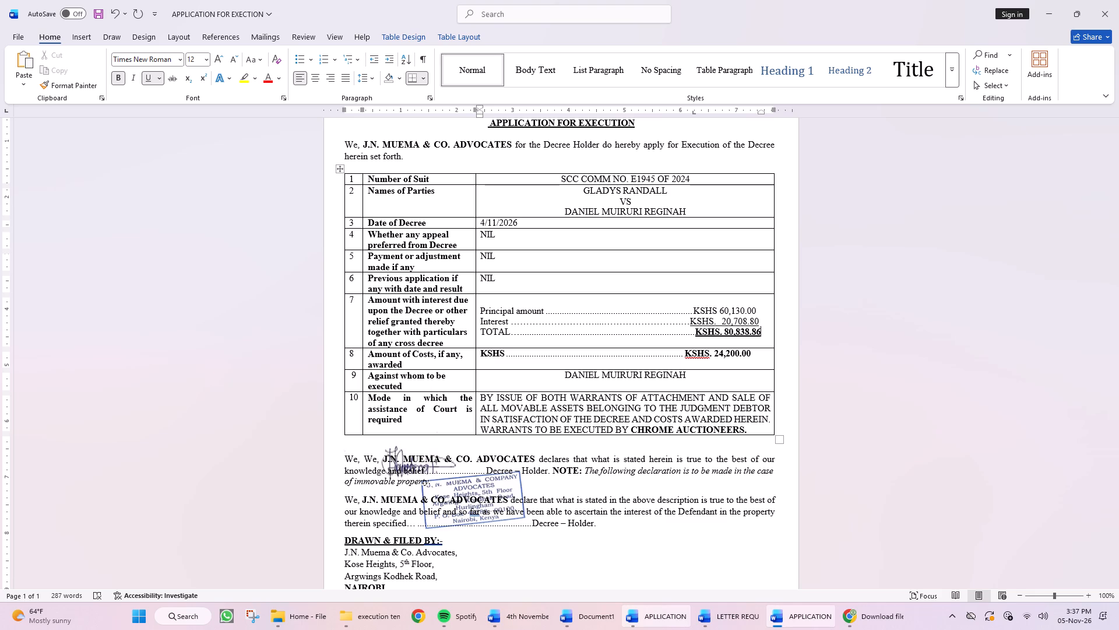
key(BackSpace)
key(0)
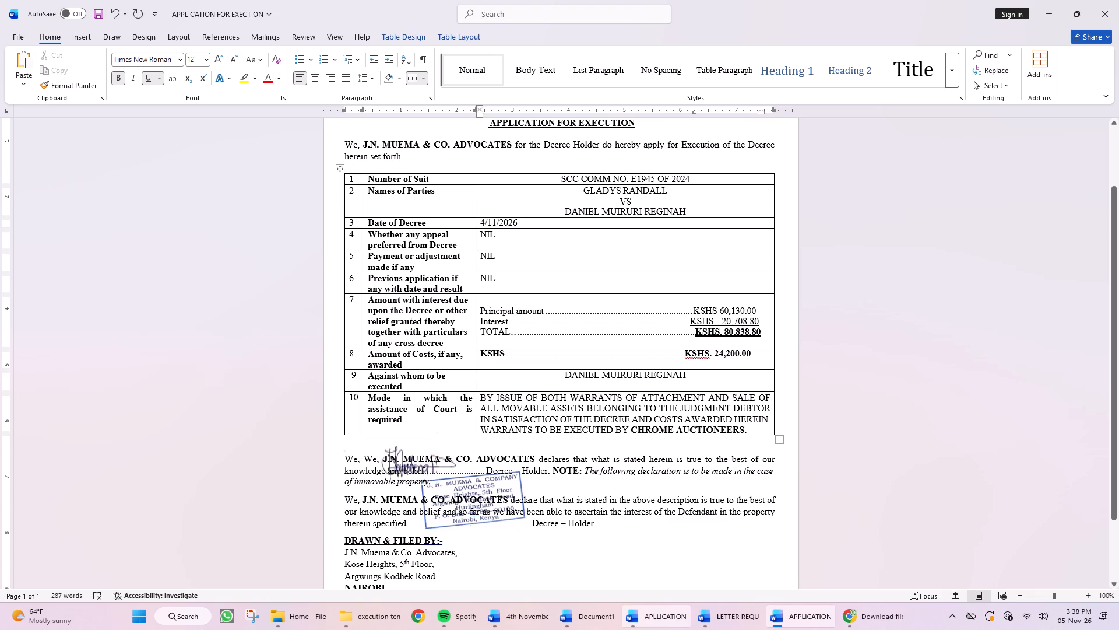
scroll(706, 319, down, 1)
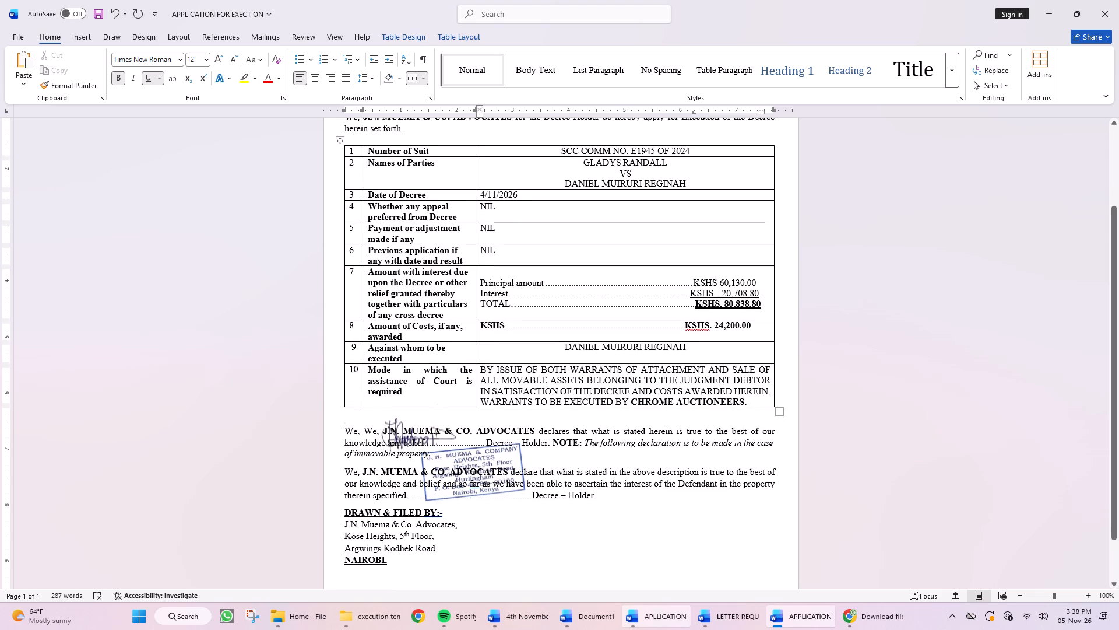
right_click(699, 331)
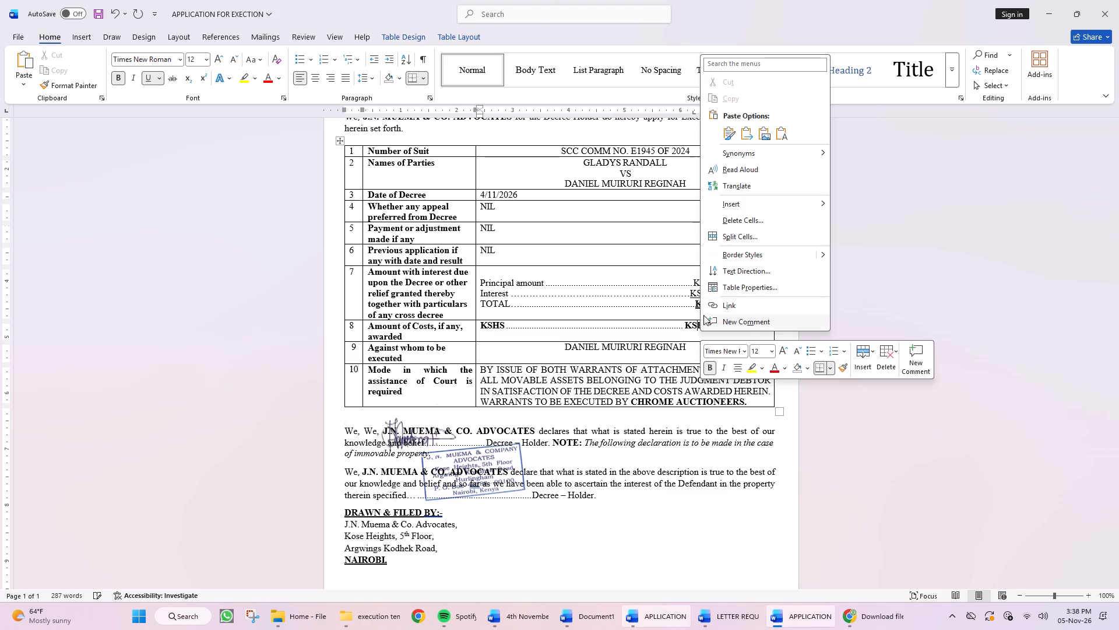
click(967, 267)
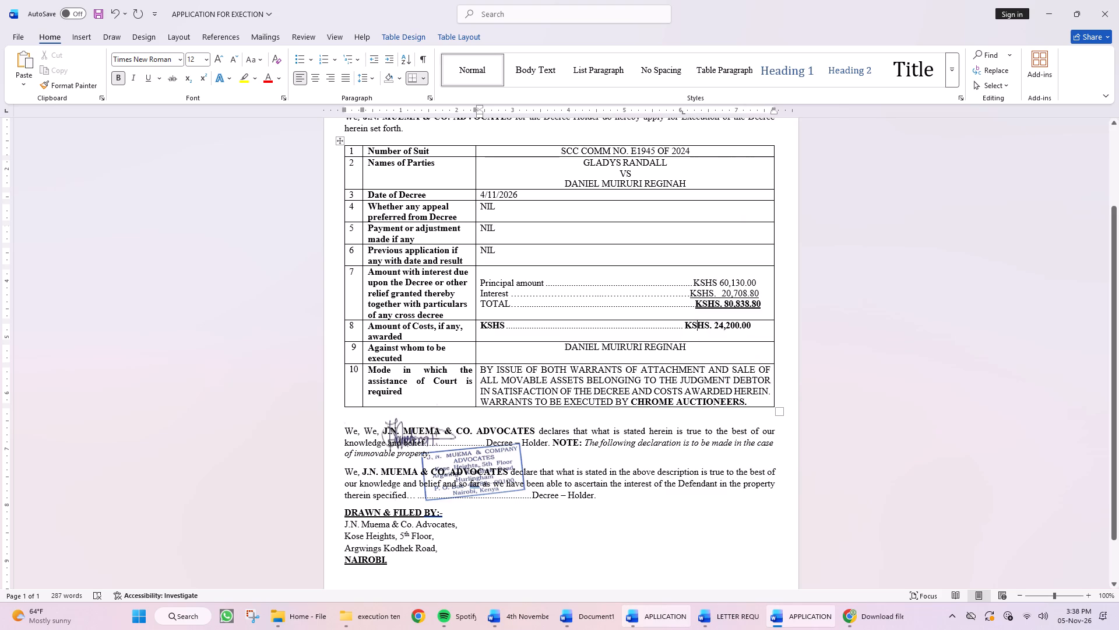
Copy the four-line heading, from REPUBLIC OF KENYA to APPLICATION FOR EXECUTION, in the APLLICATION FOR WARRANT GLADYS document.
scroll(679, 328, up, 2)
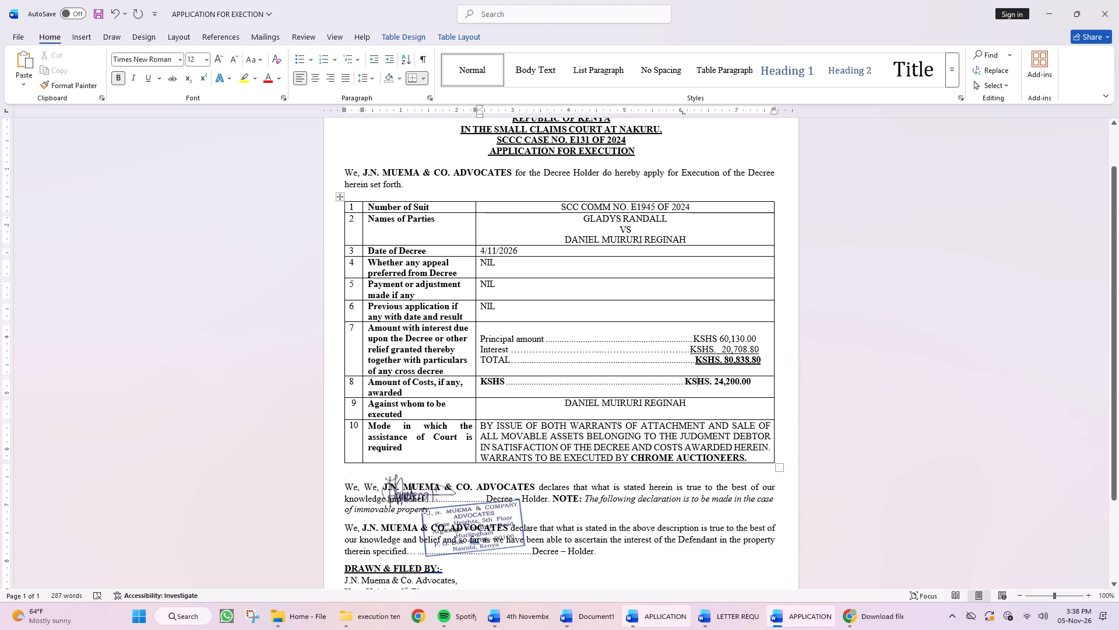
scroll(686, 320, up, 1)
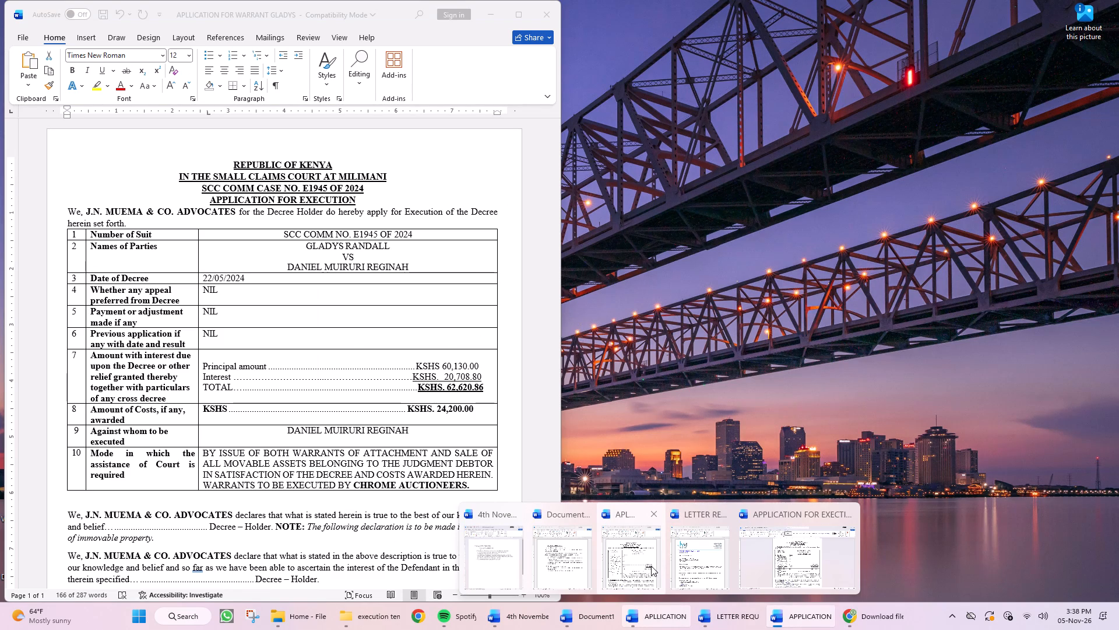
click(651, 566)
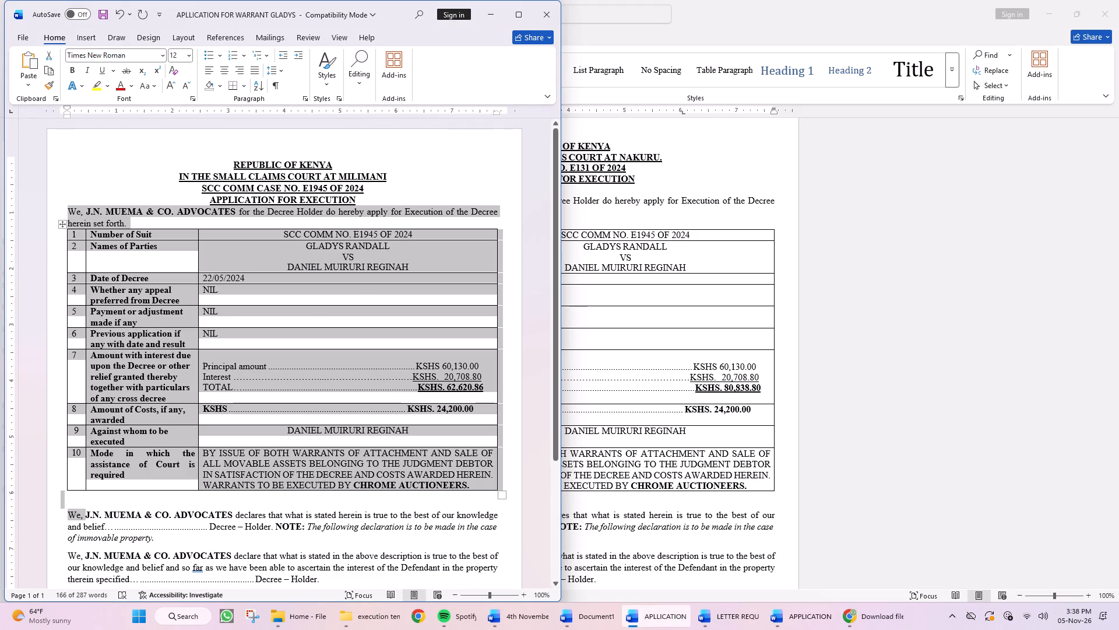
click(168, 153)
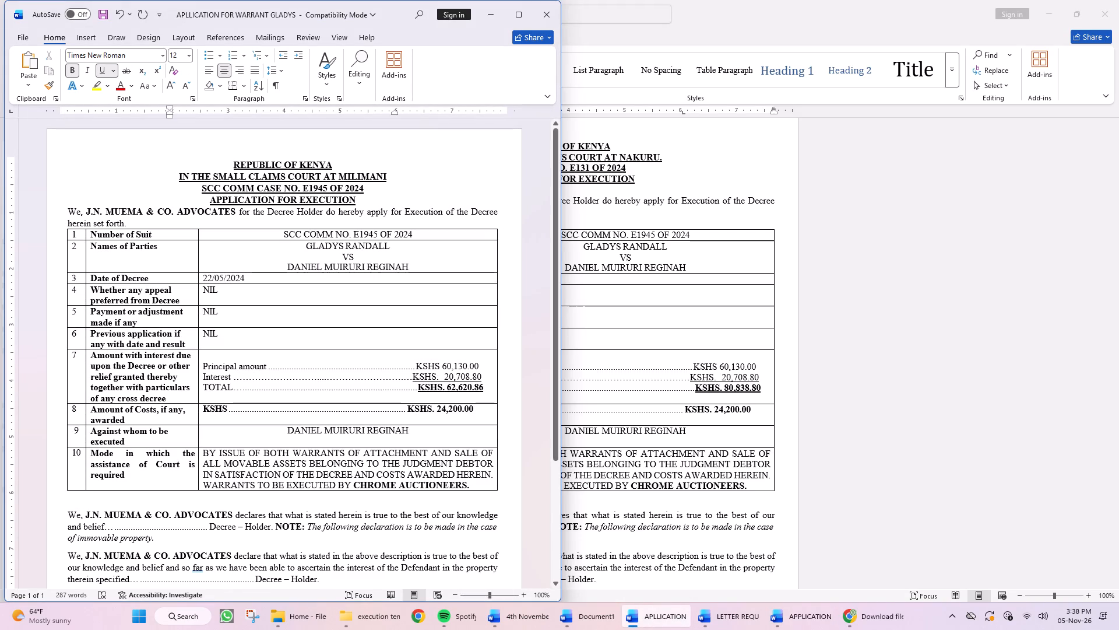
drag(234, 160, 277, 202)
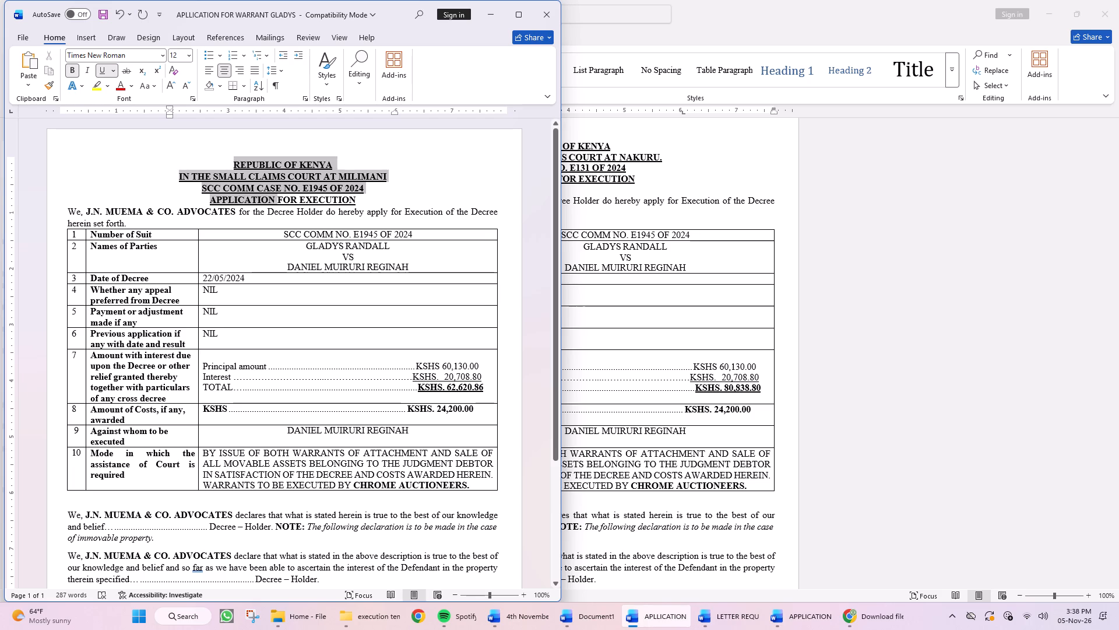
drag(277, 202, 320, 203)
right_click(306, 188)
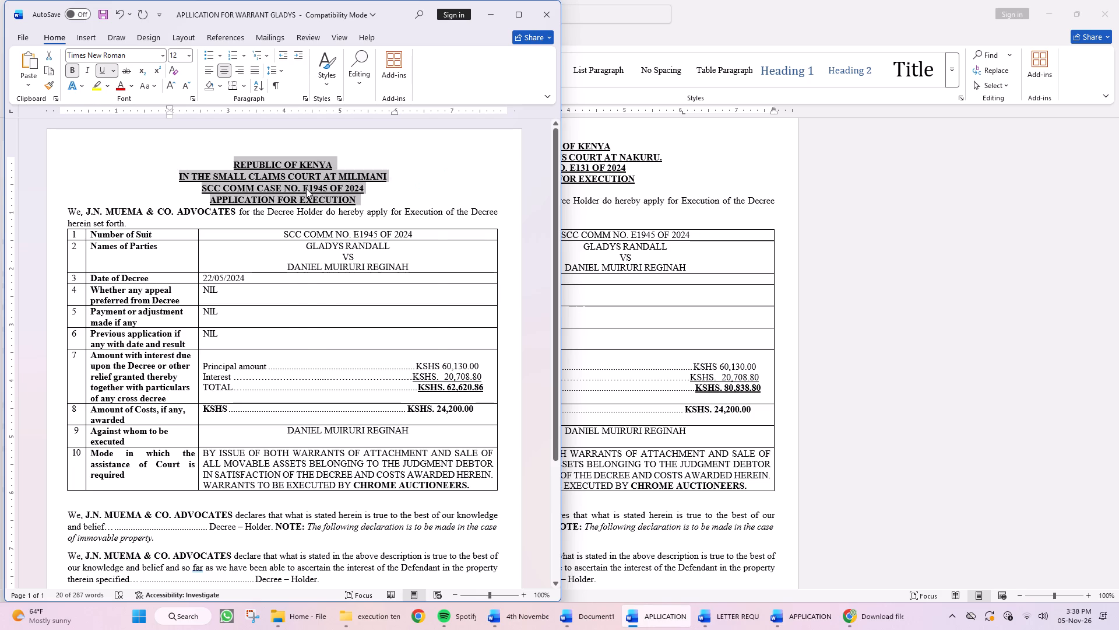
click(323, 232)
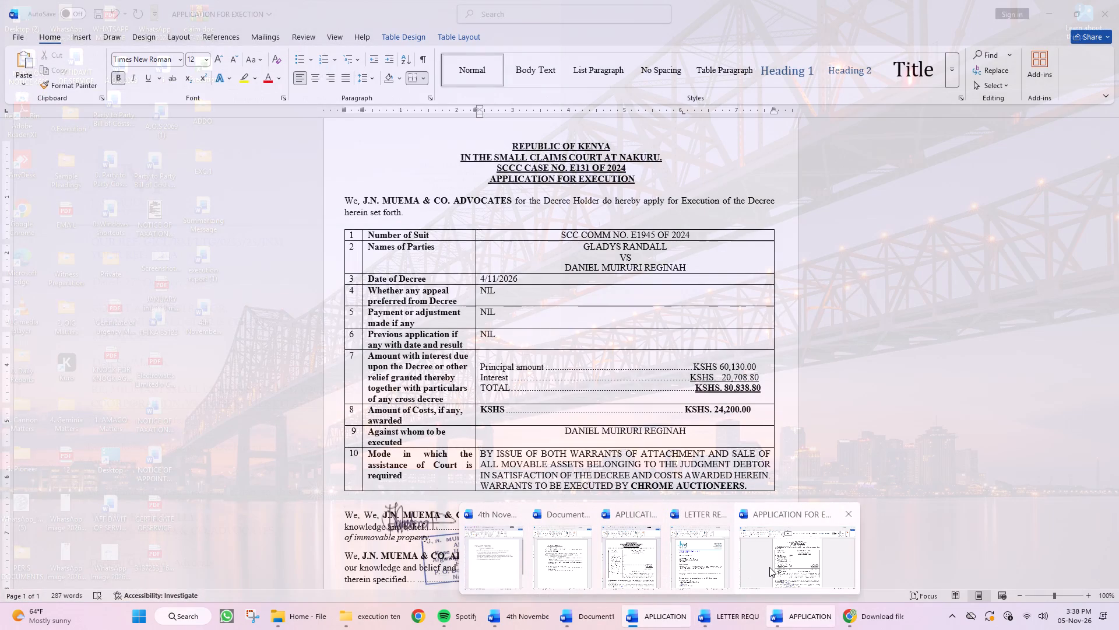
Replace the Nakuru heading in APPLICATION FOR EXECTION with the copied Milimani heading, keeping source formatting, and add a blank line below it.
click(769, 567)
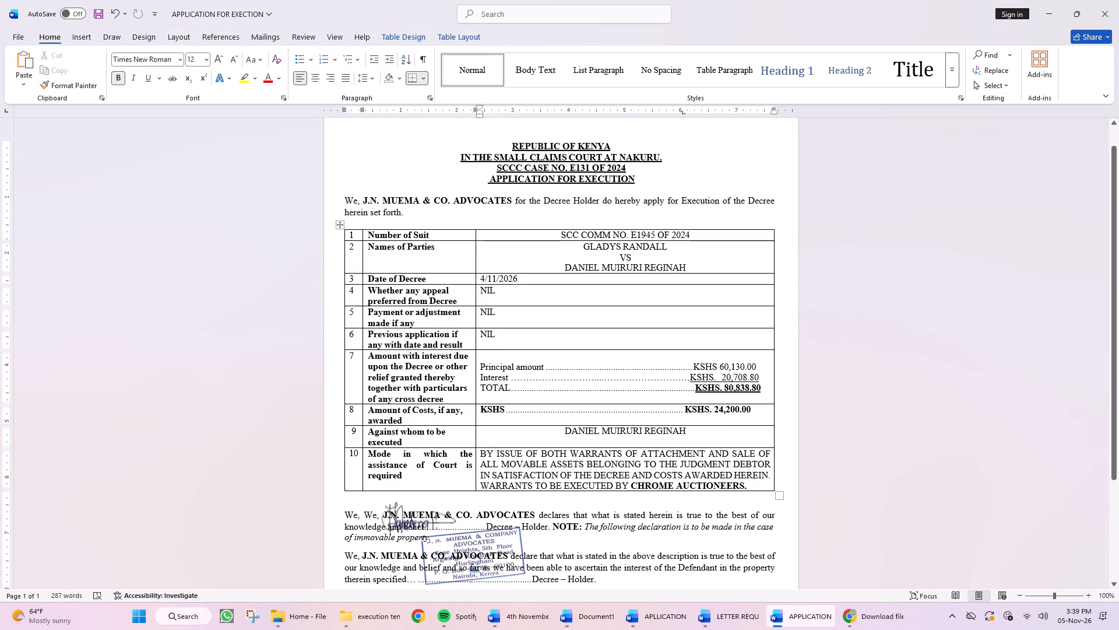
drag(510, 145, 624, 185)
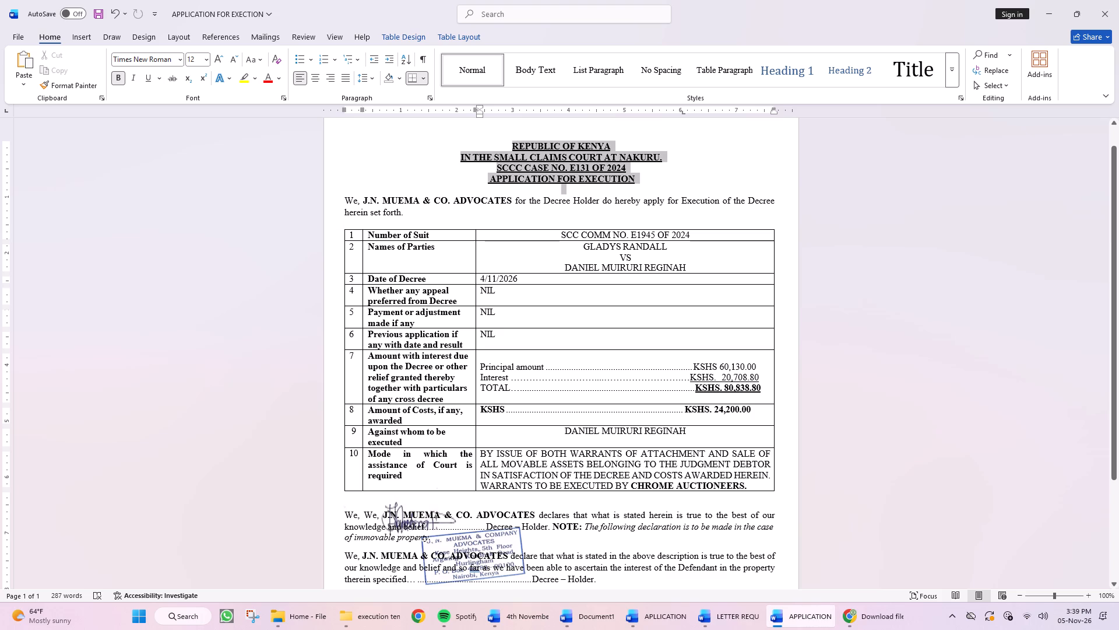
drag(624, 185, 625, 185)
right_click(578, 169)
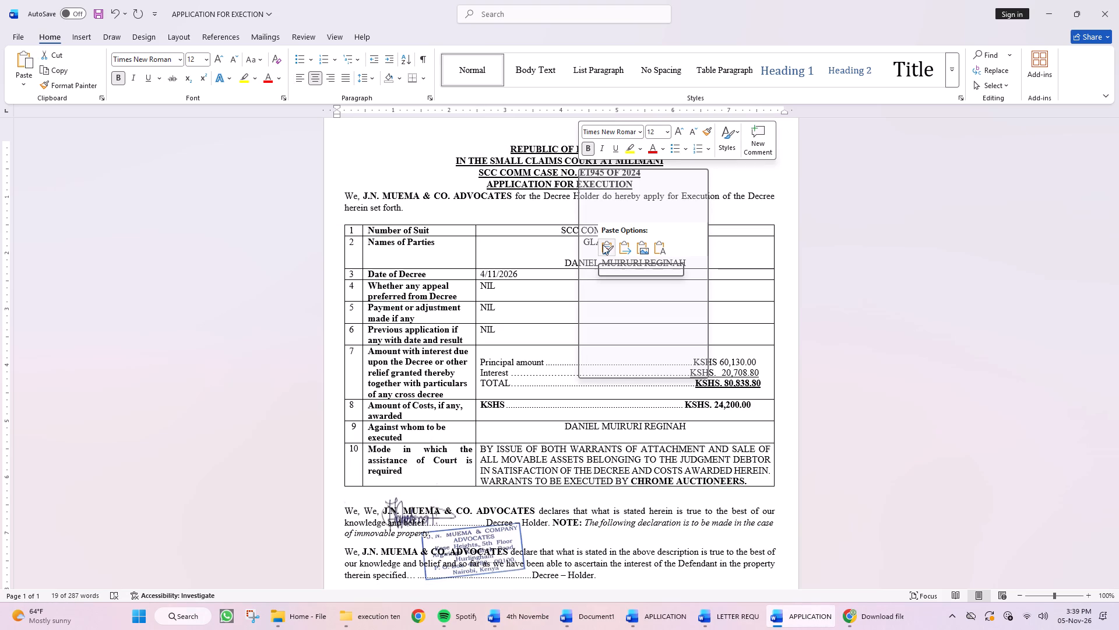
click(603, 244)
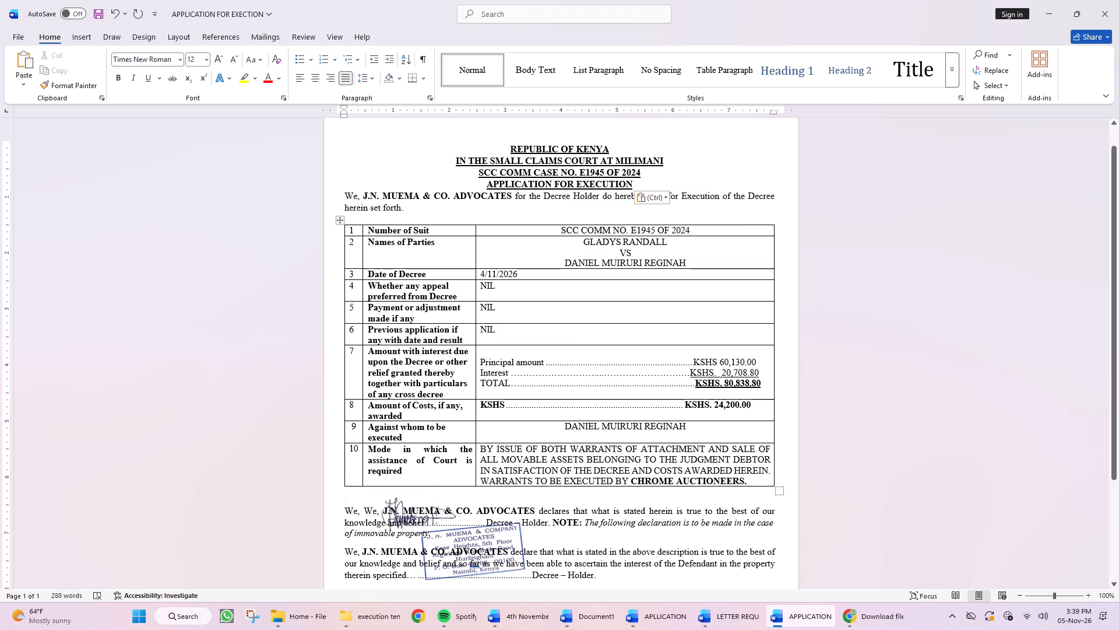
click(634, 188)
key(Return)
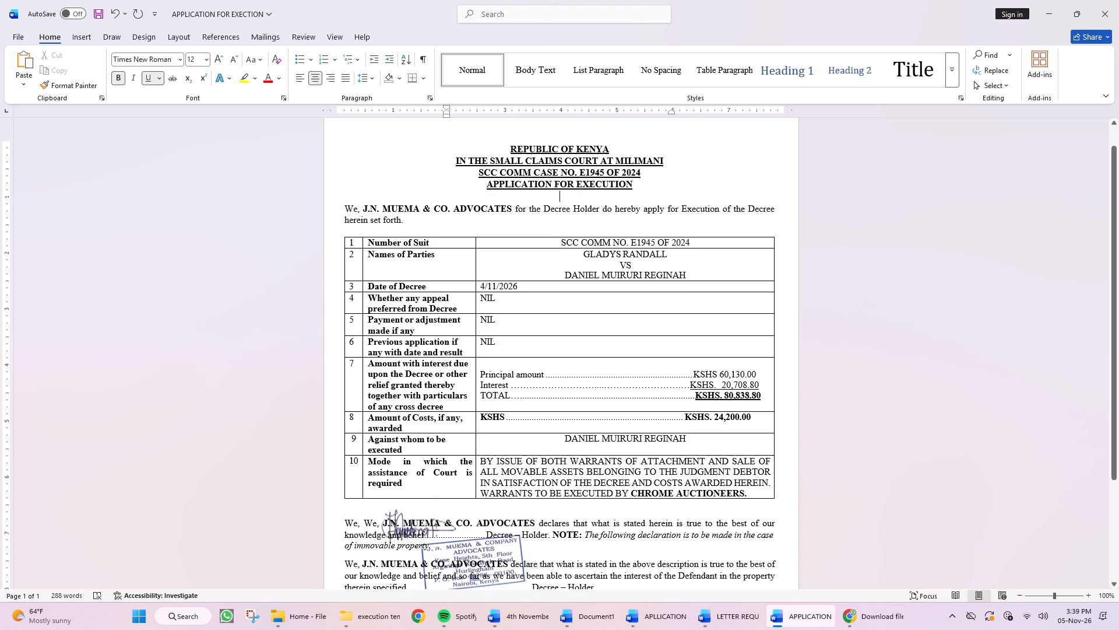
Minimize the updated application and close the APLLICATION FOR WARRANT GLADYS document without saving its changes.
scroll(627, 218, down, 2)
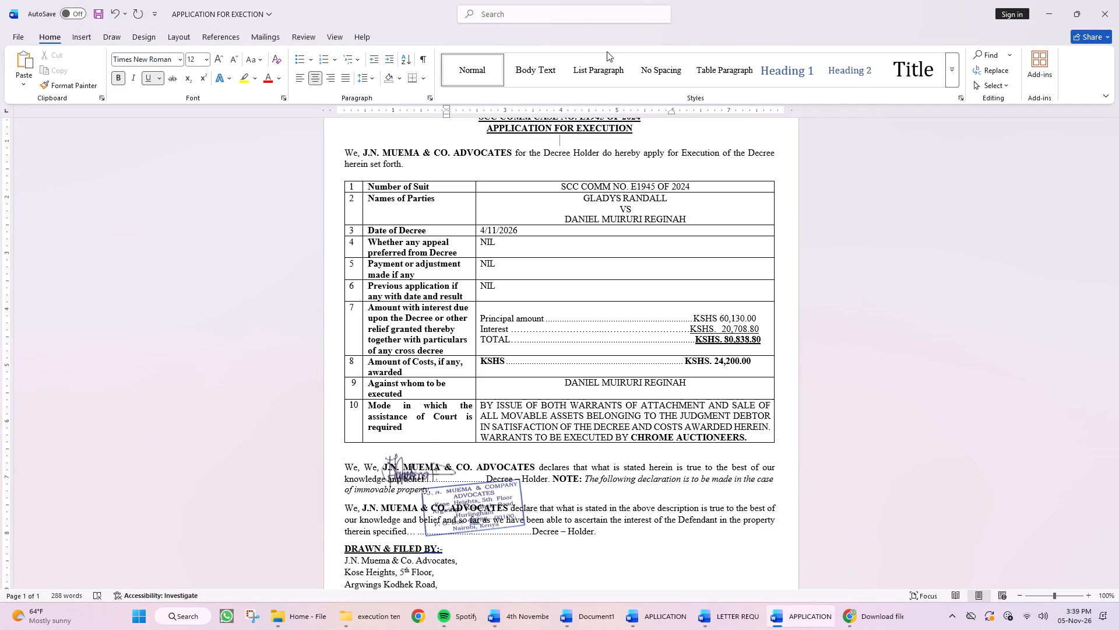
click(1044, 10)
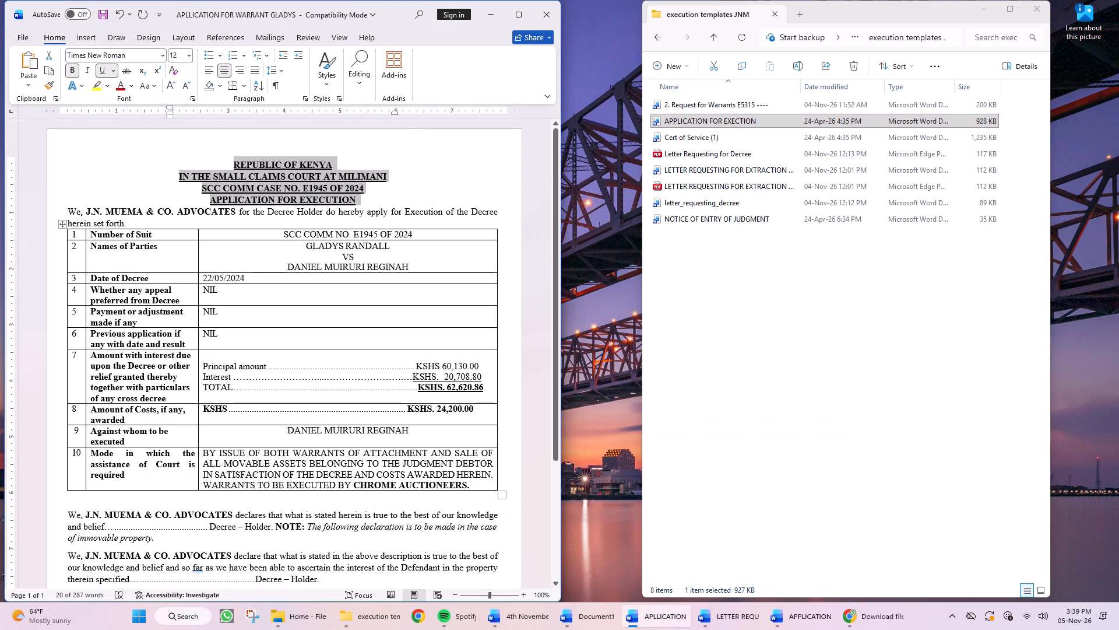
click(544, 18)
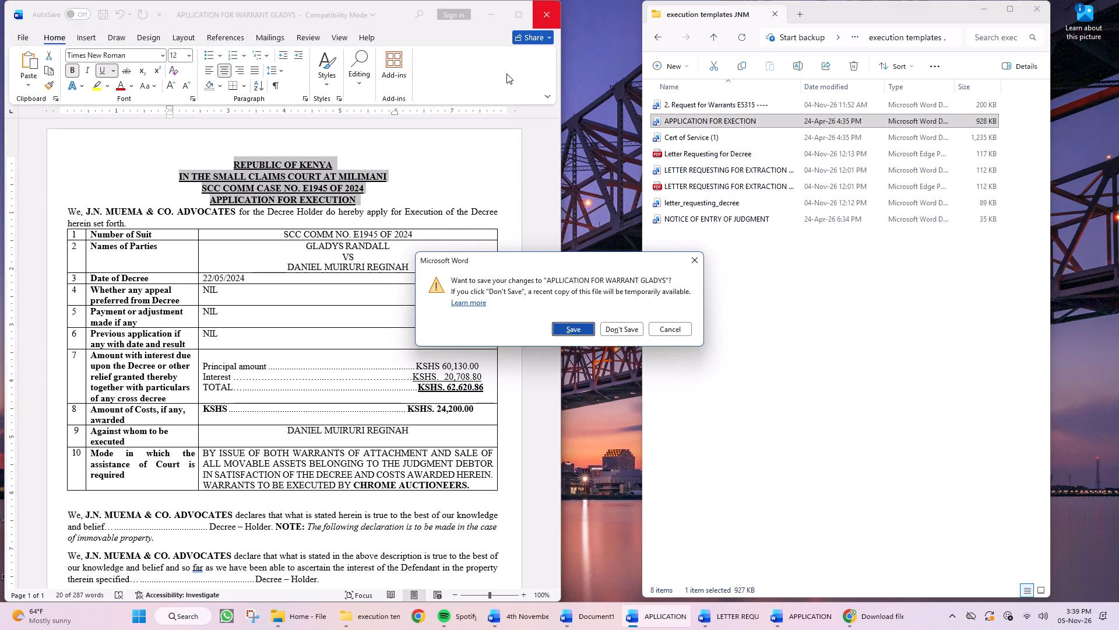
click(606, 328)
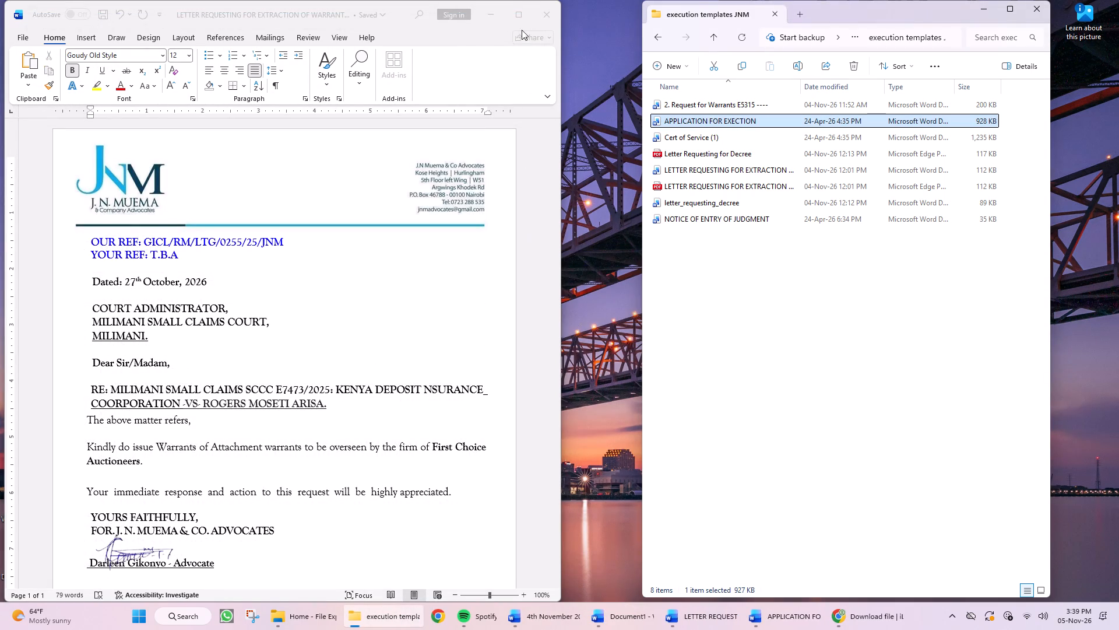
Close the letter requesting extraction of warrants.
click(542, 15)
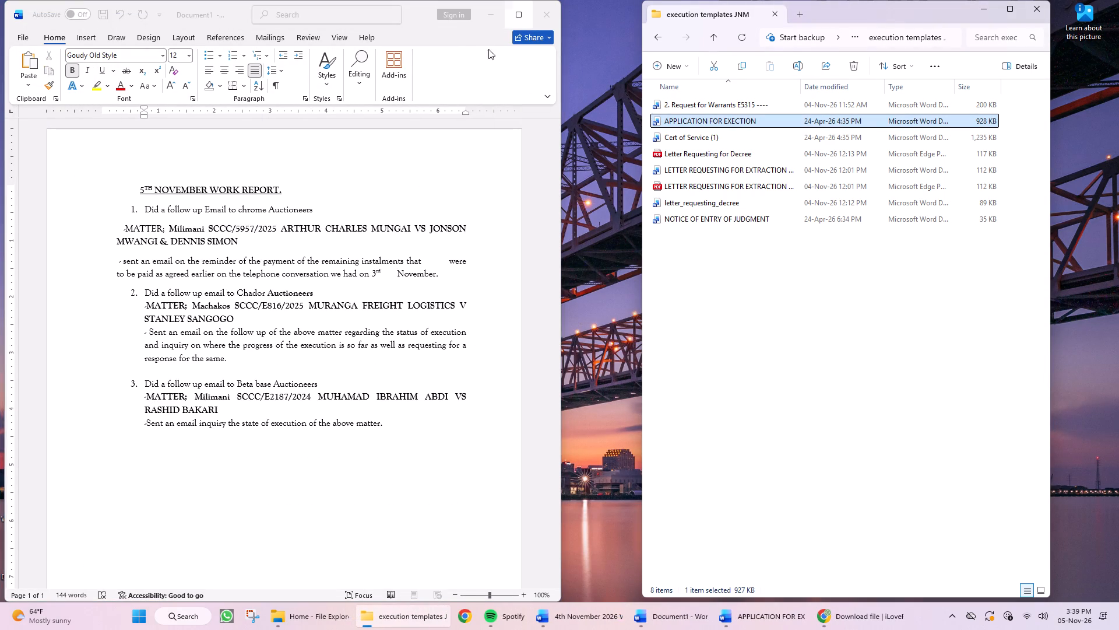
Minimize the 5th November work report document.
click(491, 18)
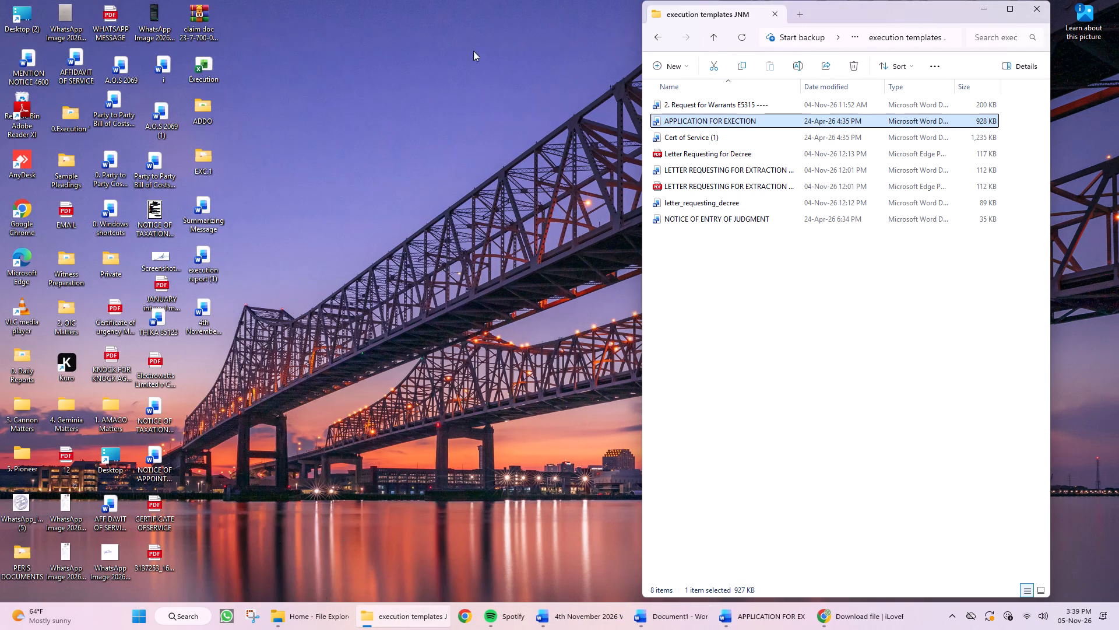
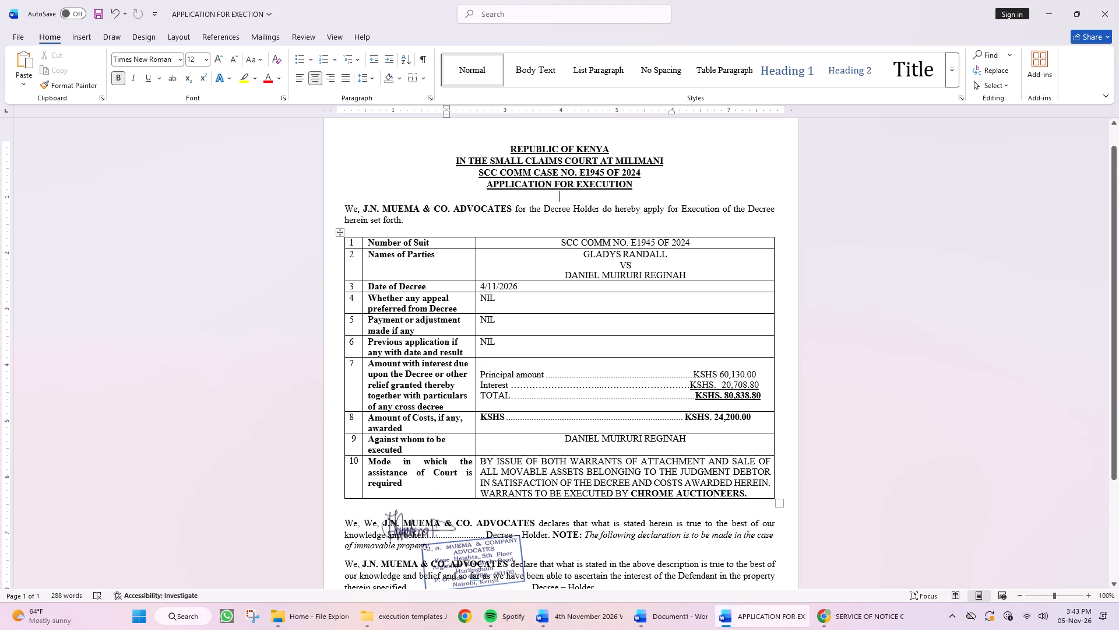
Review the updated application for execution down to the signature block and save it under its existing name.
scroll(513, 297, down, 3)
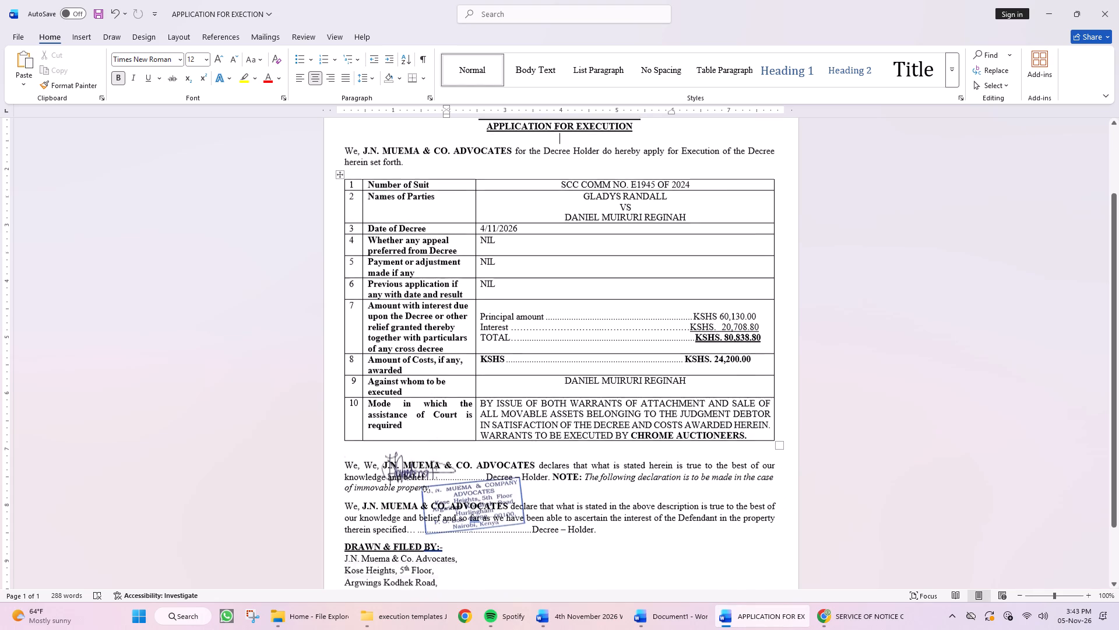
scroll(515, 303, down, 1)
scroll(515, 303, up, 5)
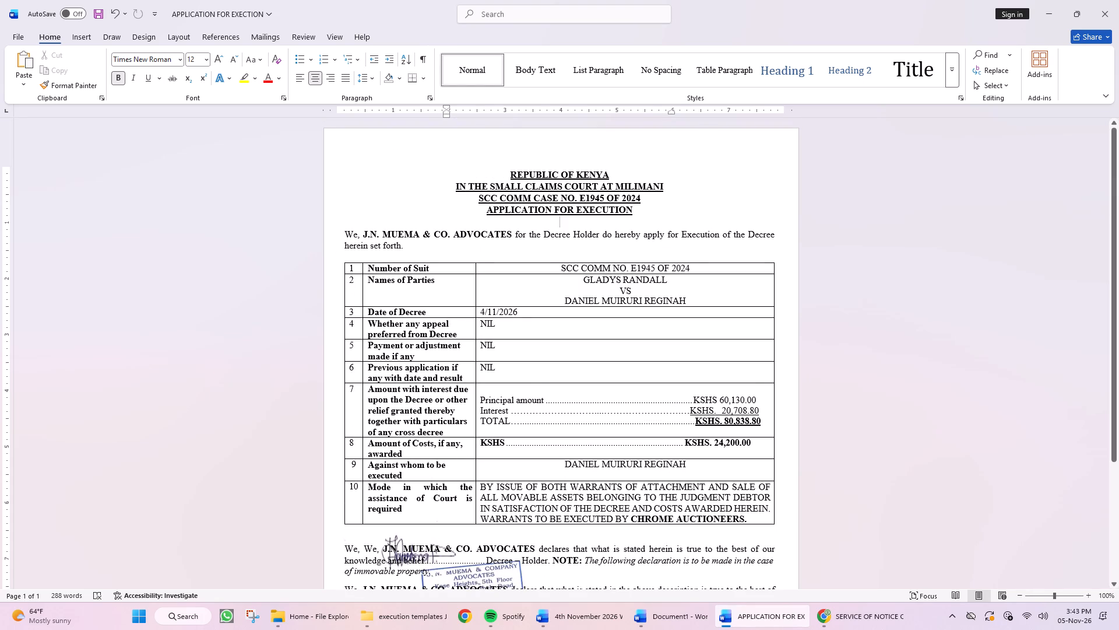
click(20, 33)
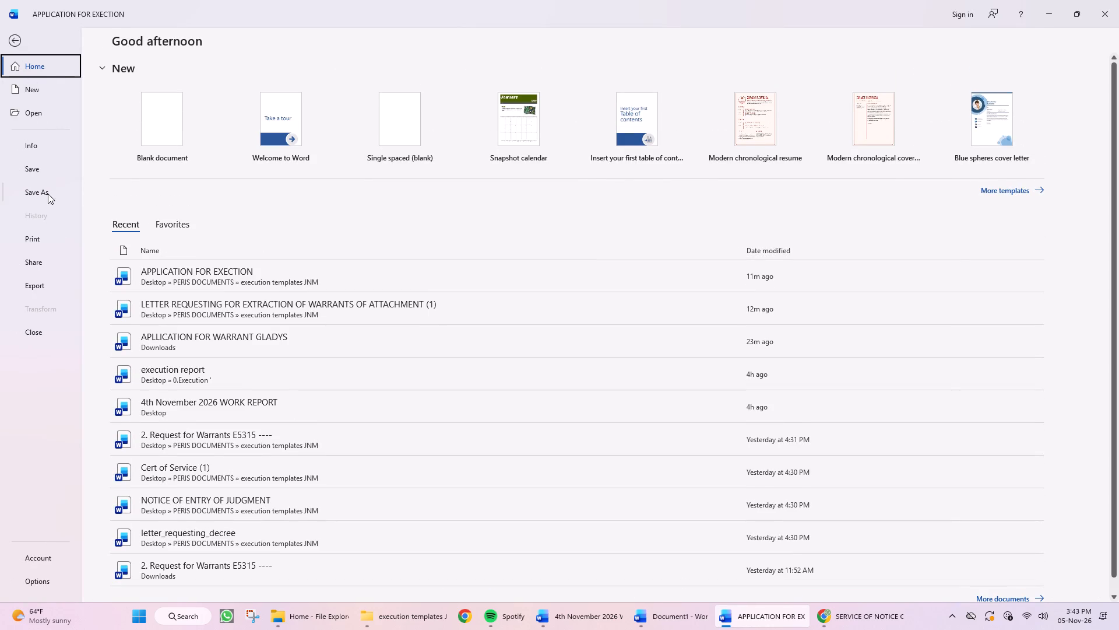
click(45, 176)
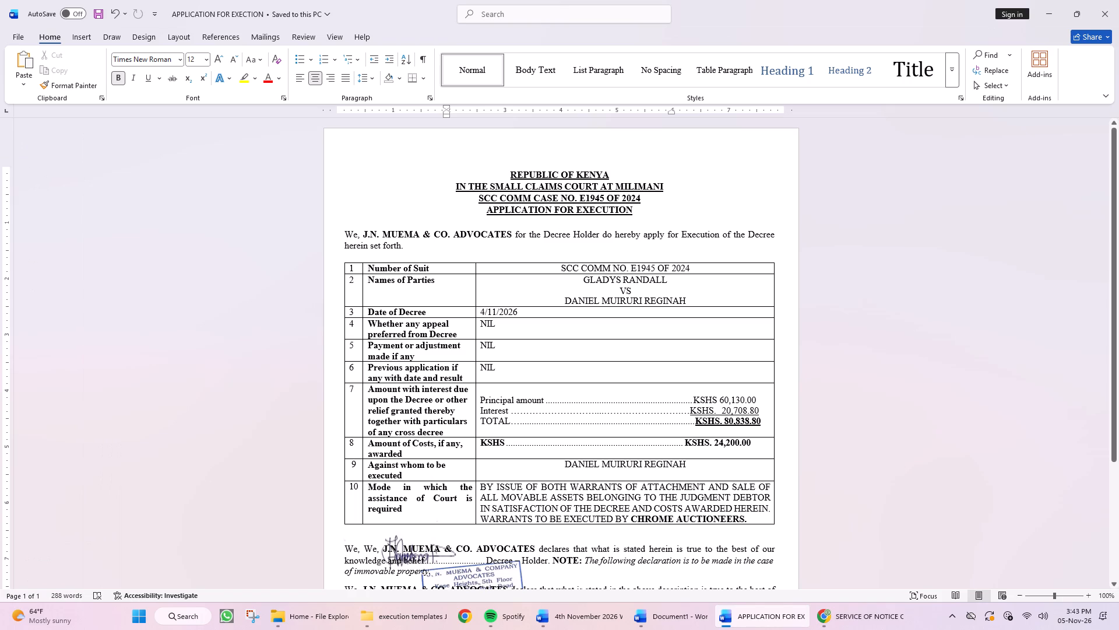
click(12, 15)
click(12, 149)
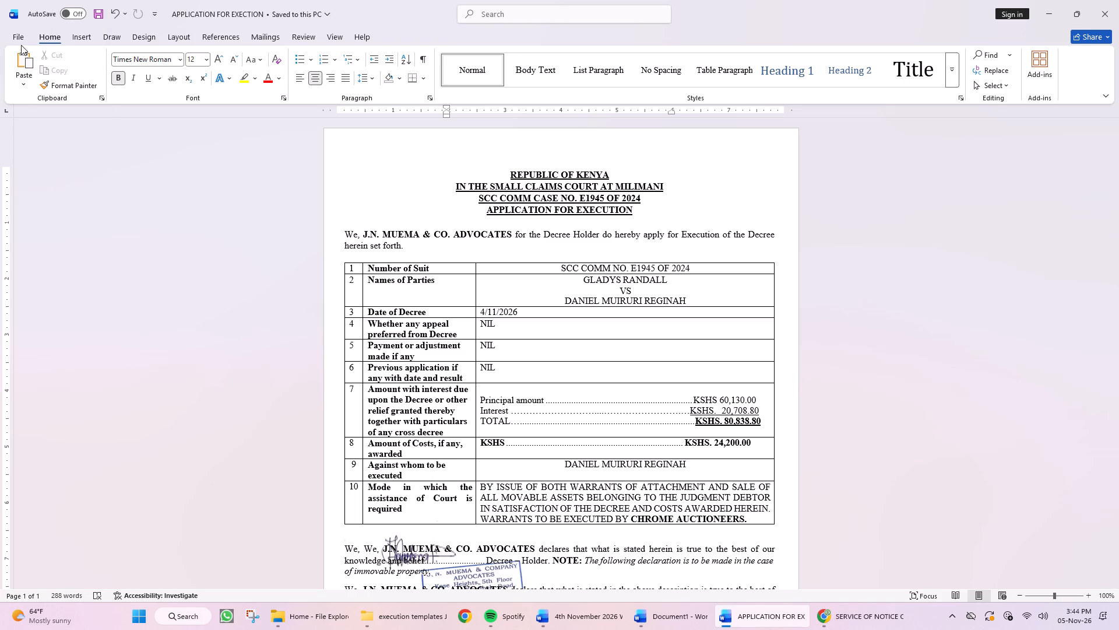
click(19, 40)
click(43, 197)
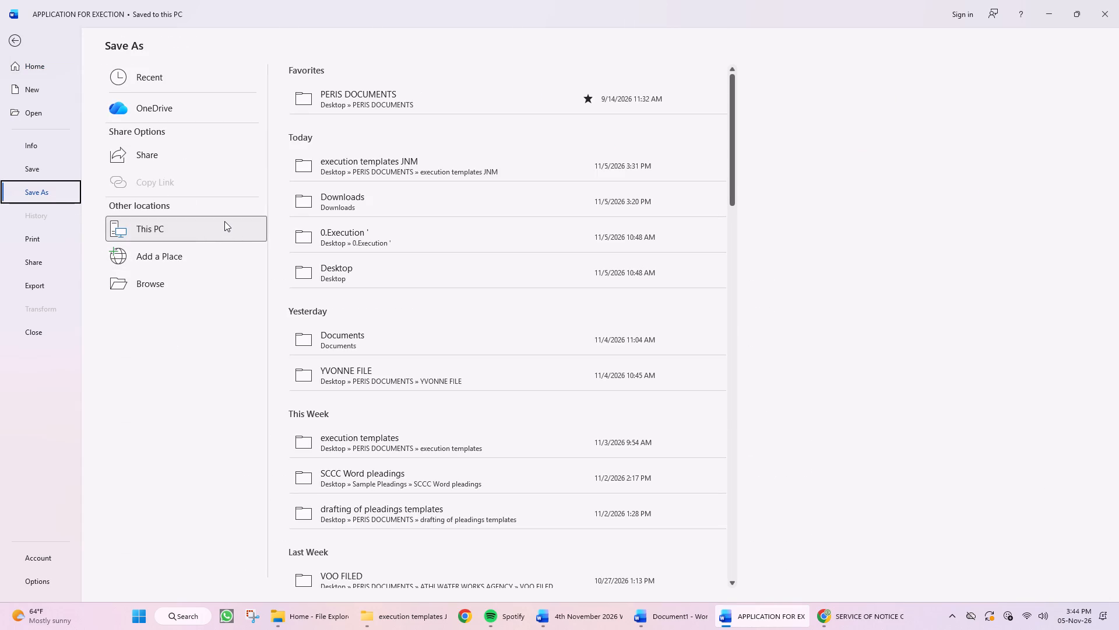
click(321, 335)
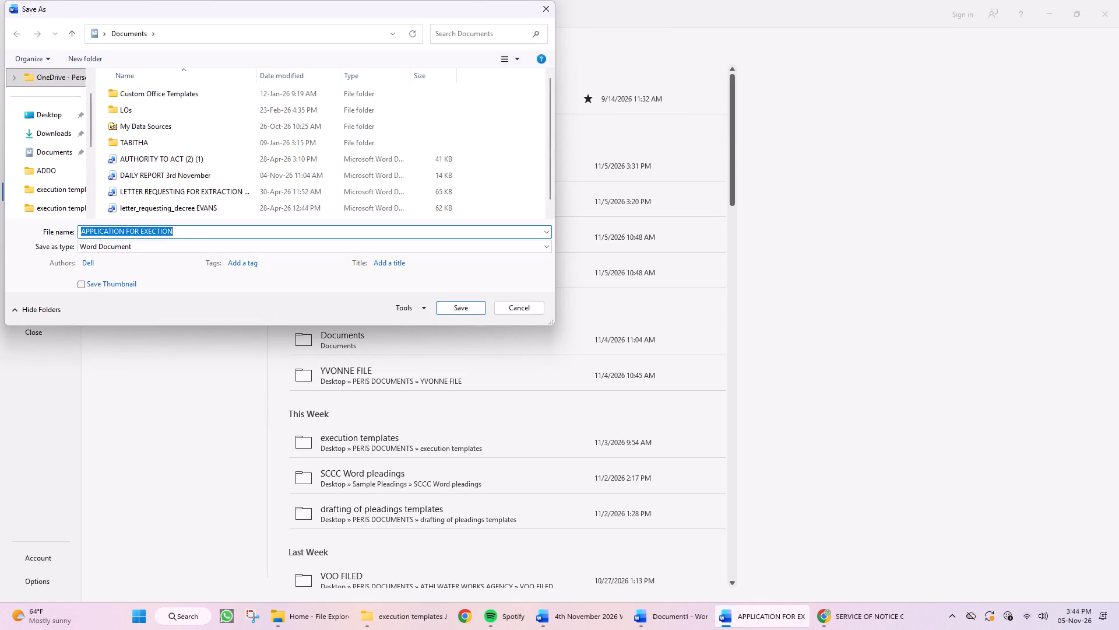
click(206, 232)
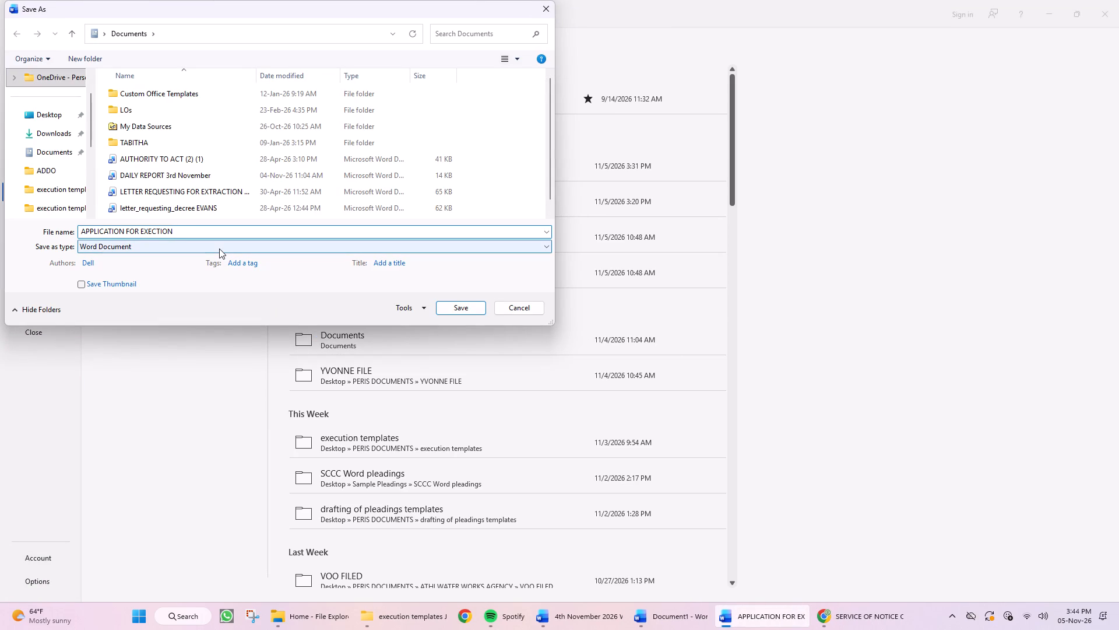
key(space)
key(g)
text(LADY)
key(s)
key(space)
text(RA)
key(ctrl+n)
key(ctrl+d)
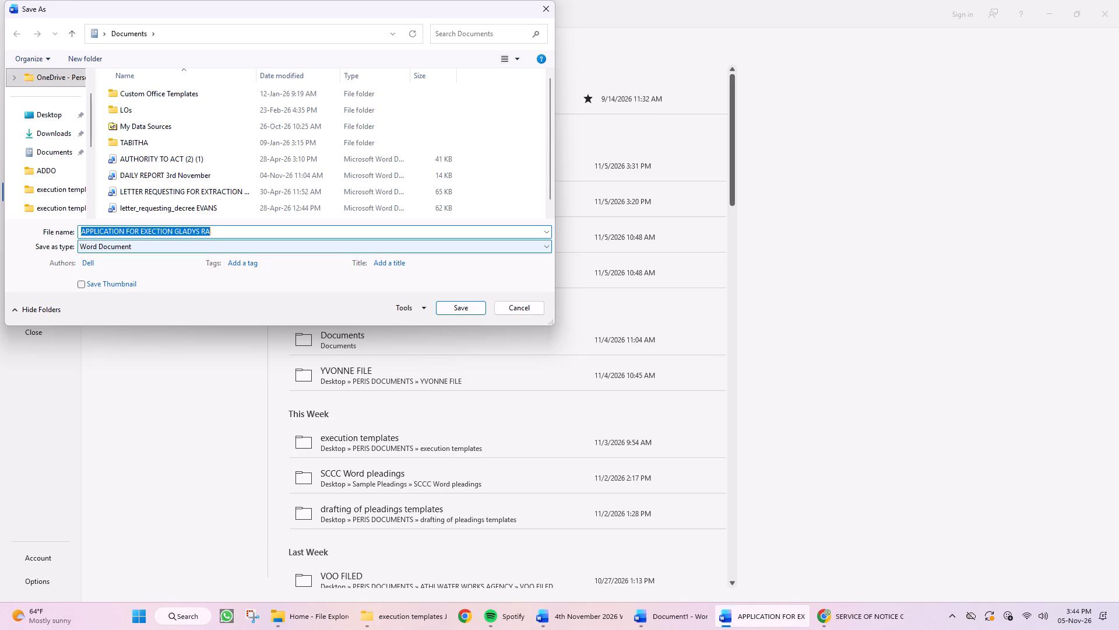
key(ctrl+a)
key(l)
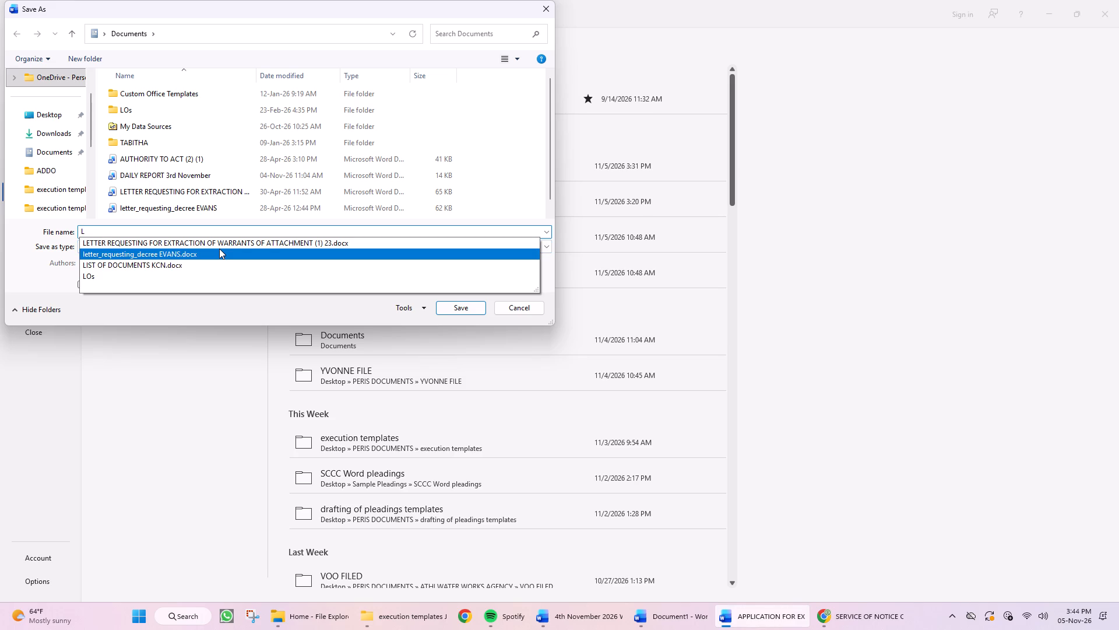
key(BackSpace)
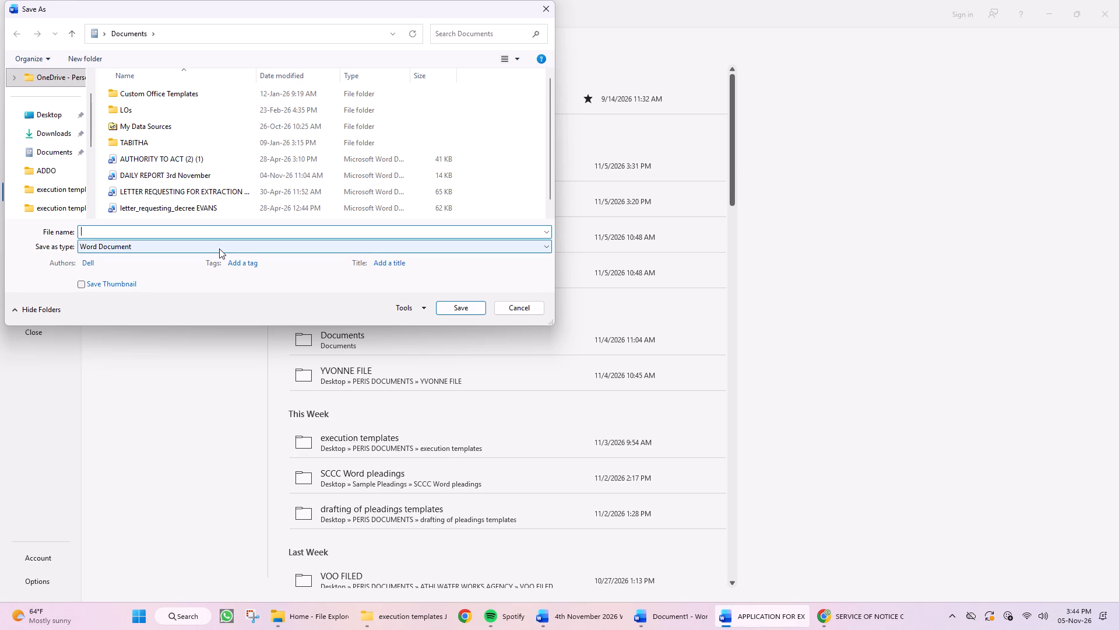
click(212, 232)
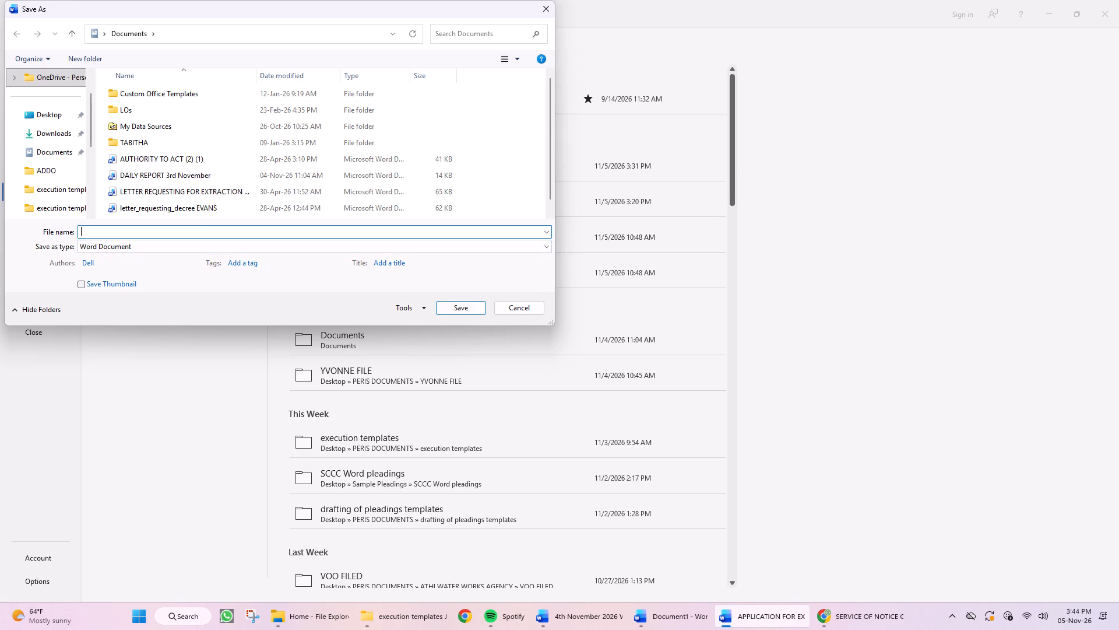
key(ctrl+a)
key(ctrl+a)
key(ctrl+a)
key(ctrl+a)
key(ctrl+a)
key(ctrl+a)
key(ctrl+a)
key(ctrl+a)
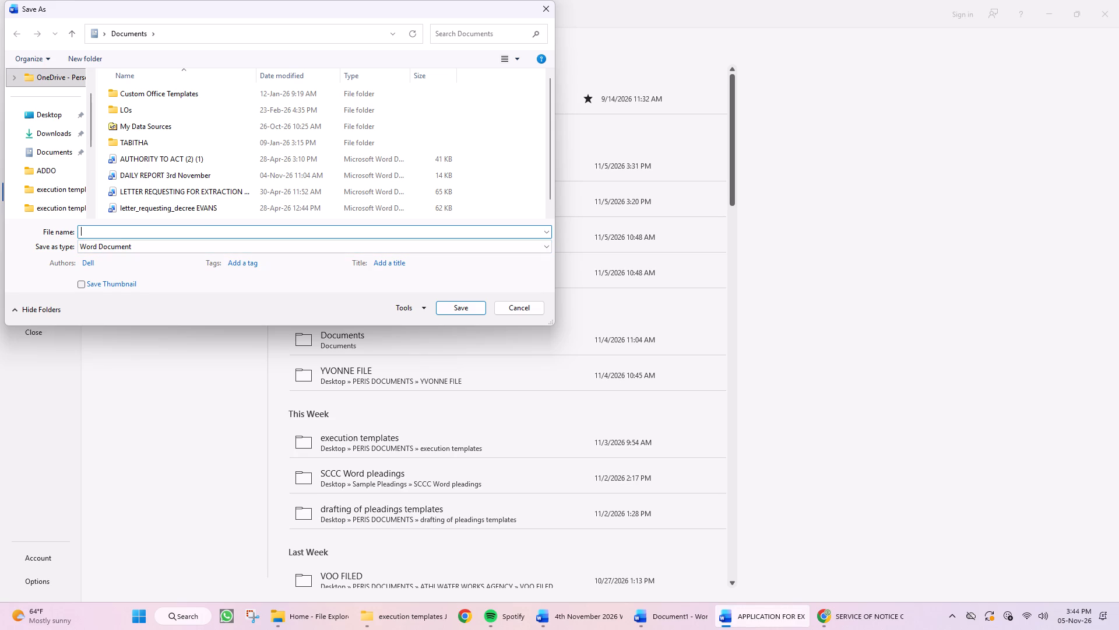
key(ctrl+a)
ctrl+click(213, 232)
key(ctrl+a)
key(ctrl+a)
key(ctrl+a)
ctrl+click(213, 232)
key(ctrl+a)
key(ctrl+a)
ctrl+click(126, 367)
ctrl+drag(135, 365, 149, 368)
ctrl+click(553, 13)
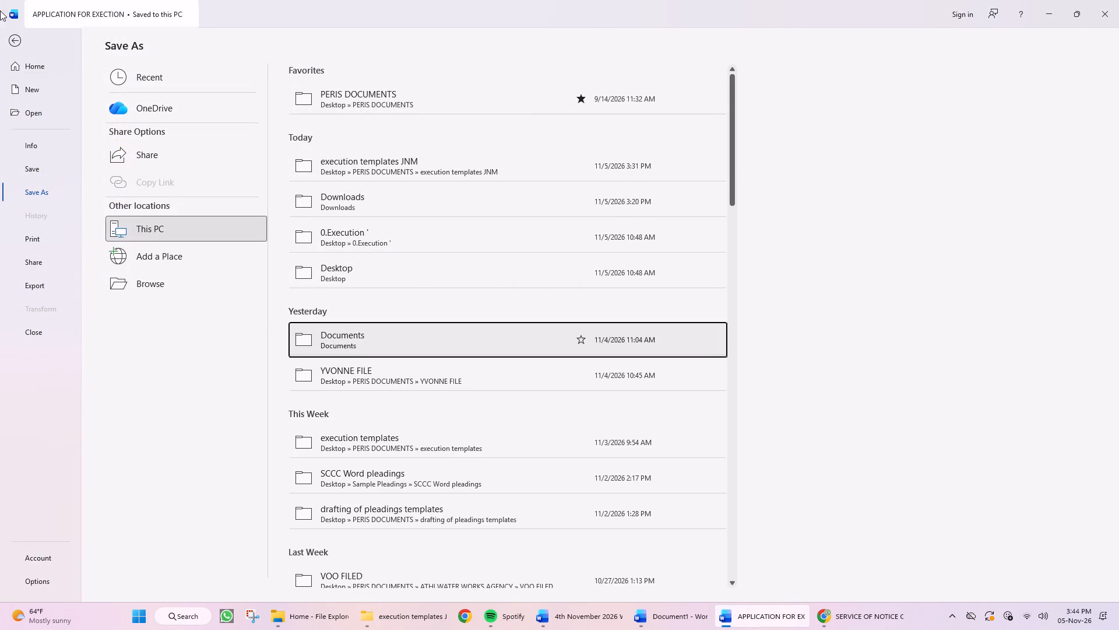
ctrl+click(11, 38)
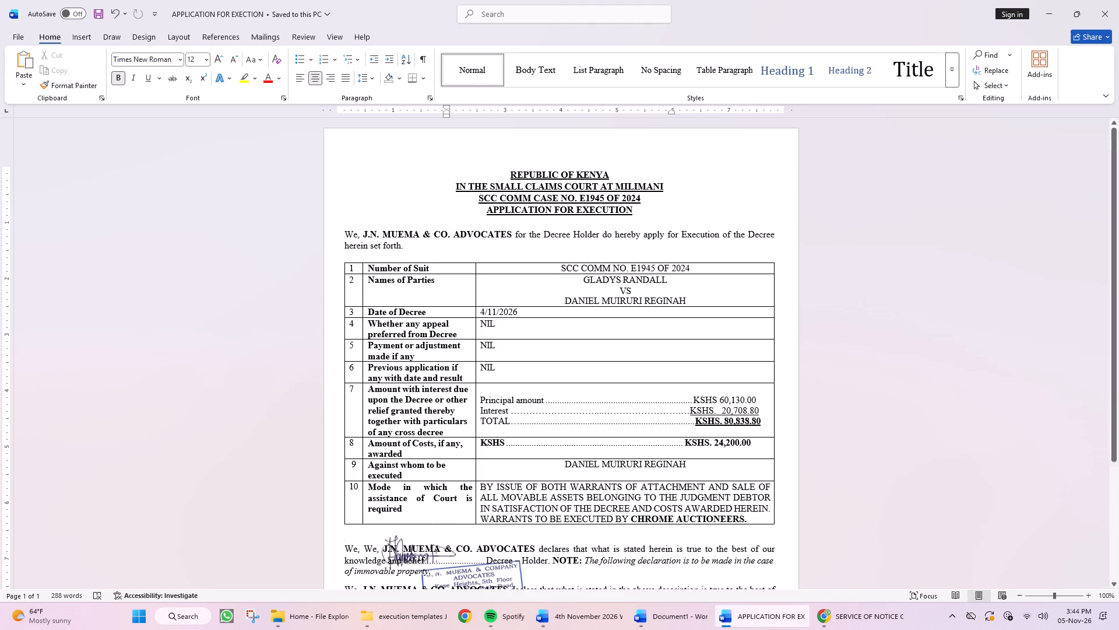
Start saving a separate copy of the completed application for execution on this PC.
ctrl+click(15, 34)
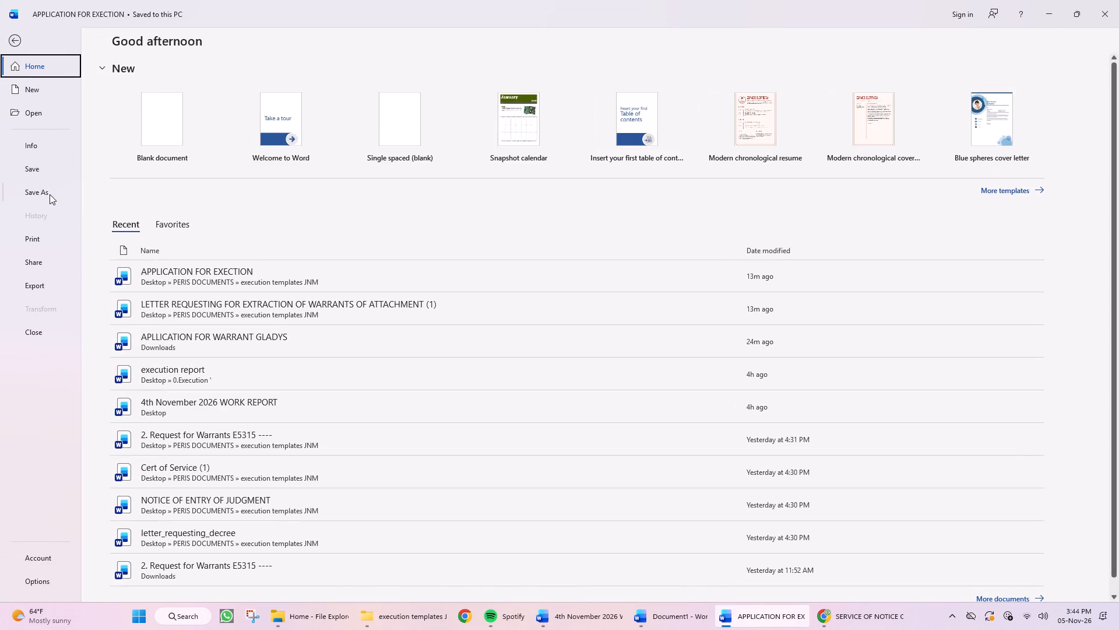
ctrl+click(50, 194)
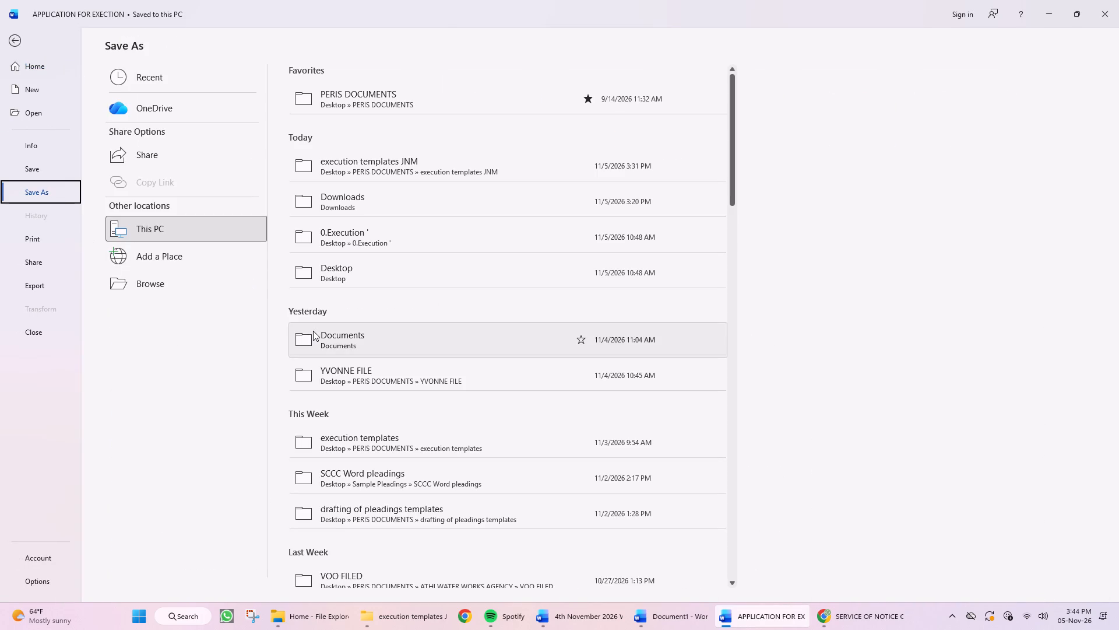
Save the copy of the application in the Documents folder under the name APPLICATION FOR EXECTION GLADYS as a Word Document.
ctrl+click(313, 331)
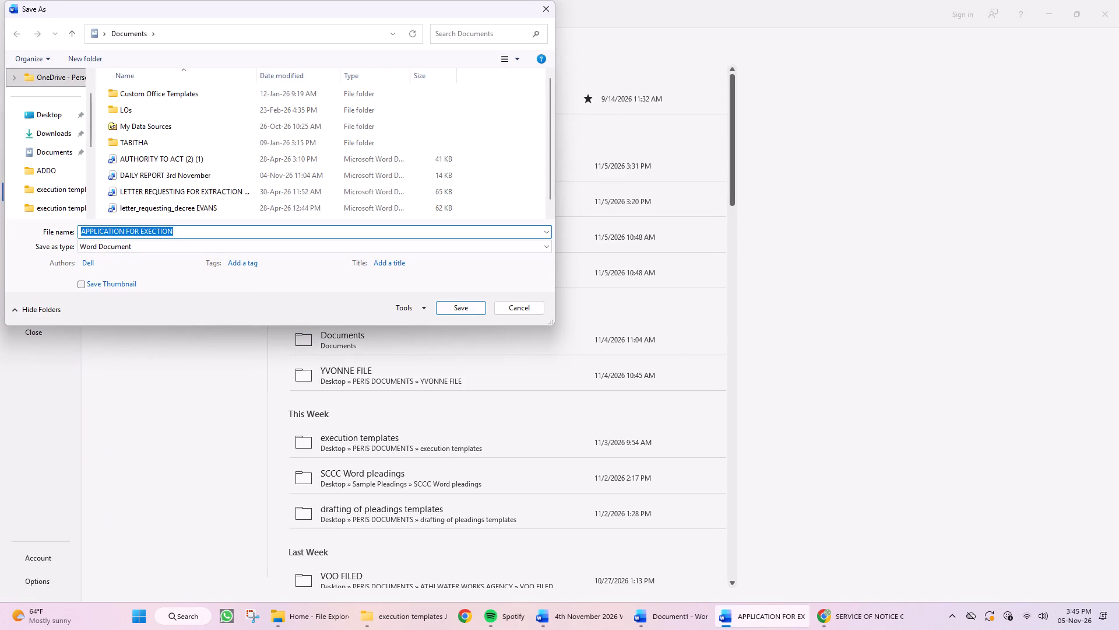
ctrl+click(189, 231)
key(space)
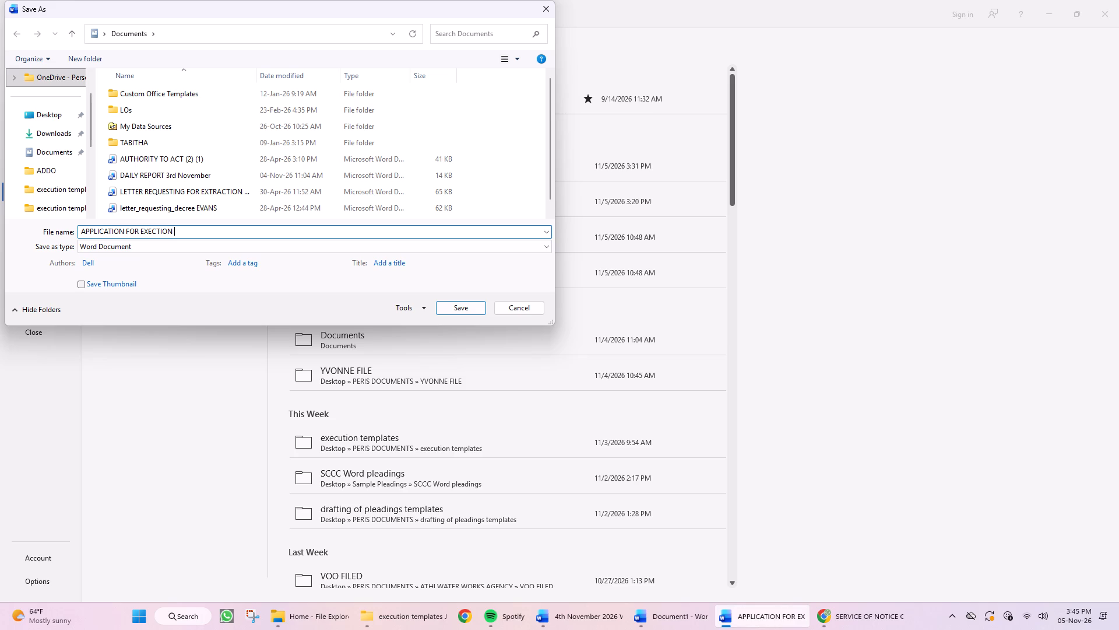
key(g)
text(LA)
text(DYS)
click(470, 311)
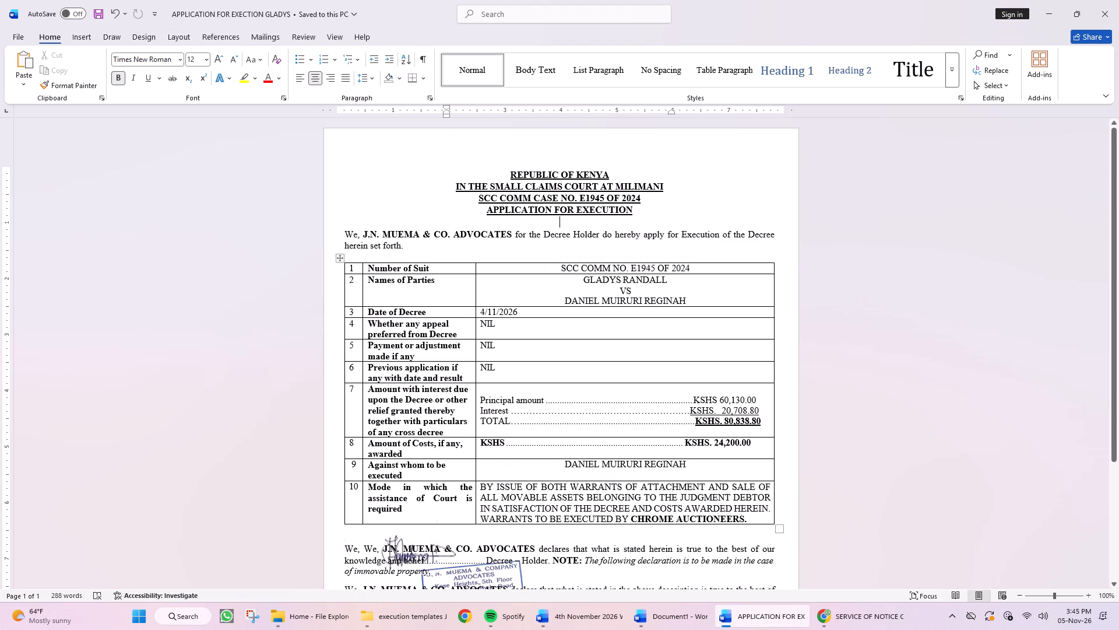
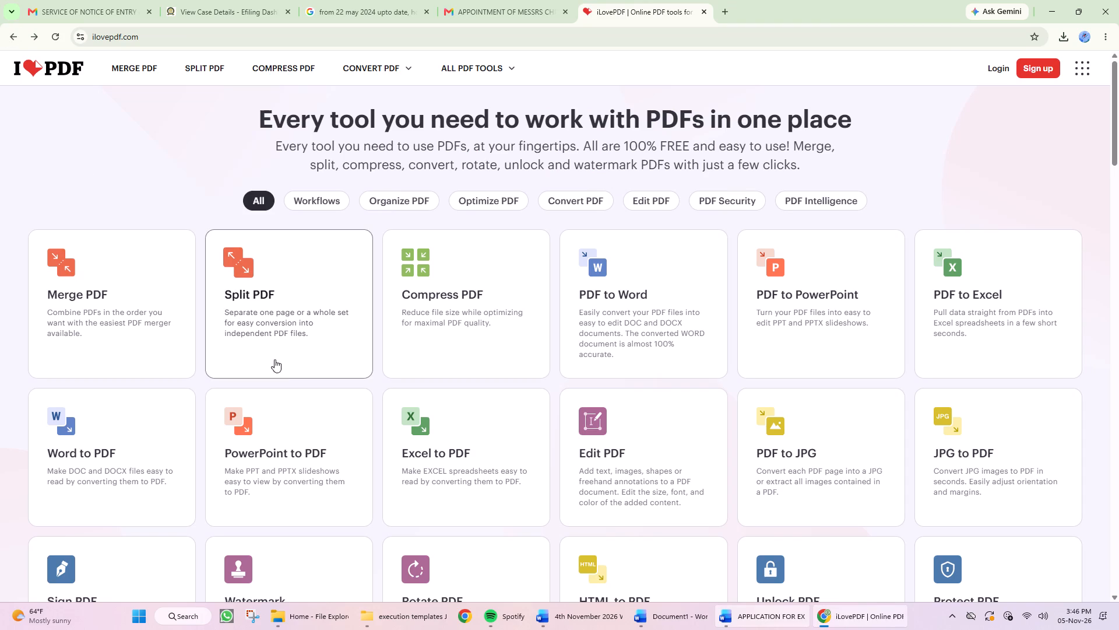
Open the Word to PDF converter on iLovePDF and start choosing a Word file to convert.
click(133, 446)
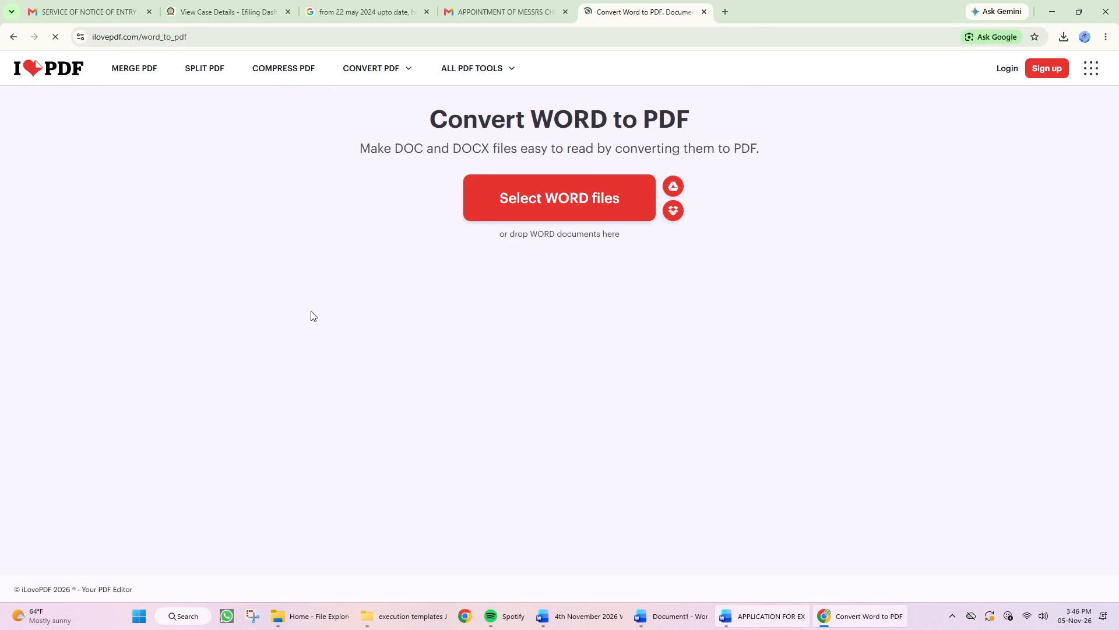
click(507, 221)
click(512, 209)
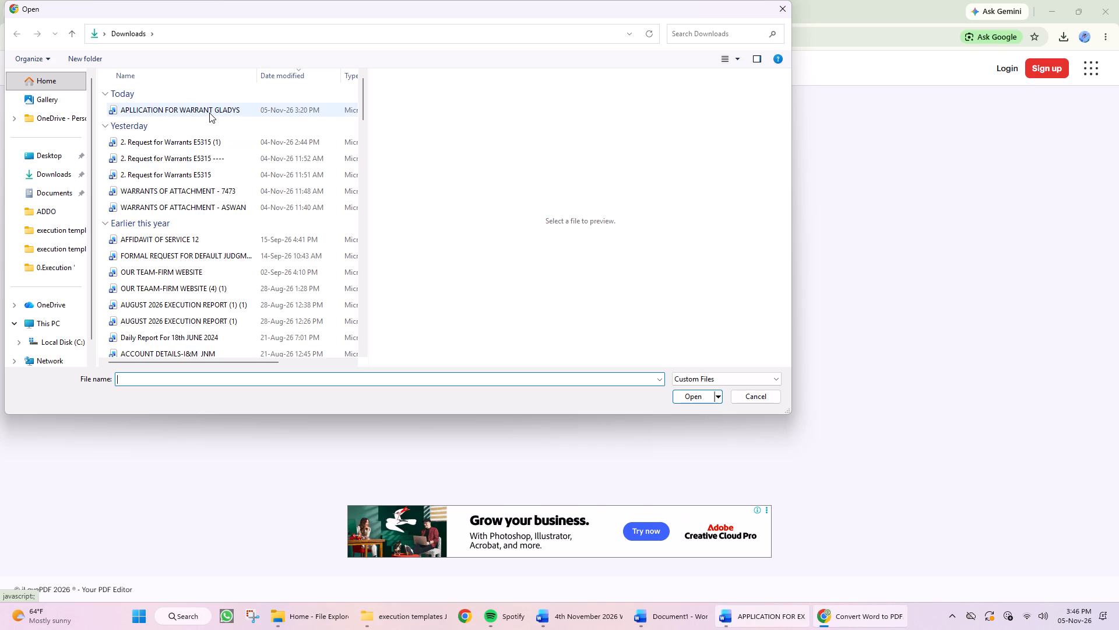
Choose the document APLLICATION FOR WARRANT GLADYS from Downloads as the Word file to convert to PDF.
click(209, 112)
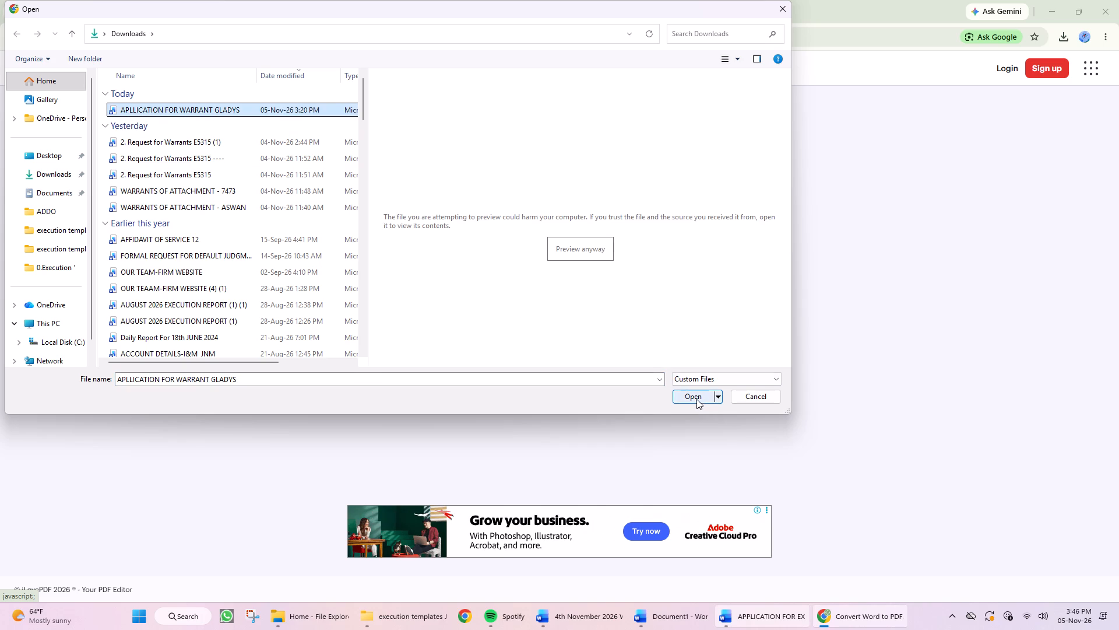
Convert the selected APLLICATION FOR WARRANT GLADYS Word document to PDF and download the converted file.
click(696, 398)
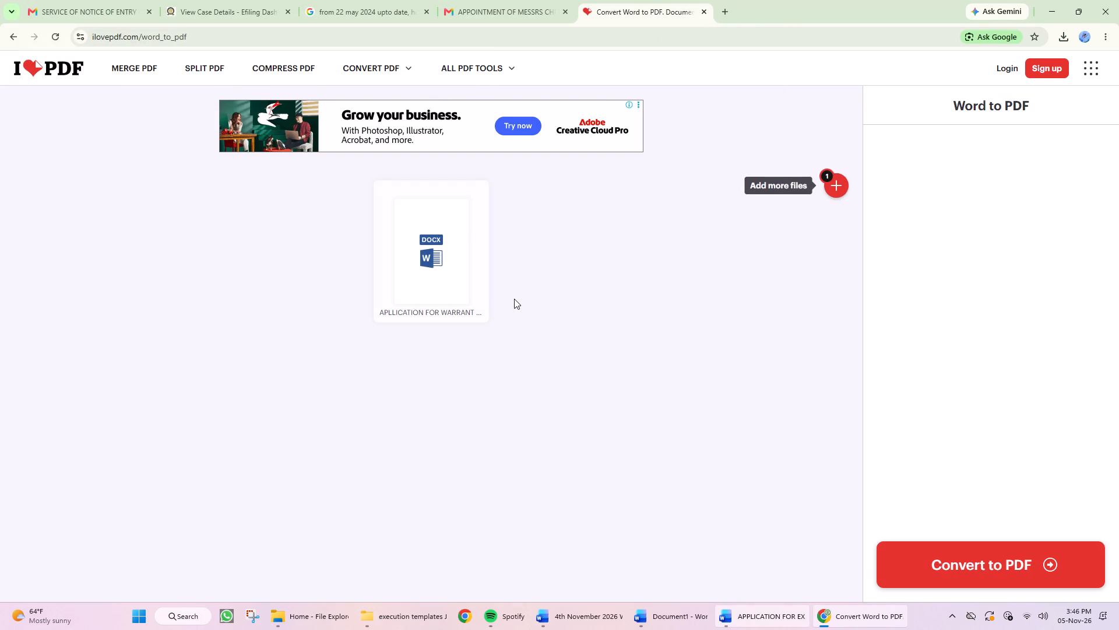
click(951, 564)
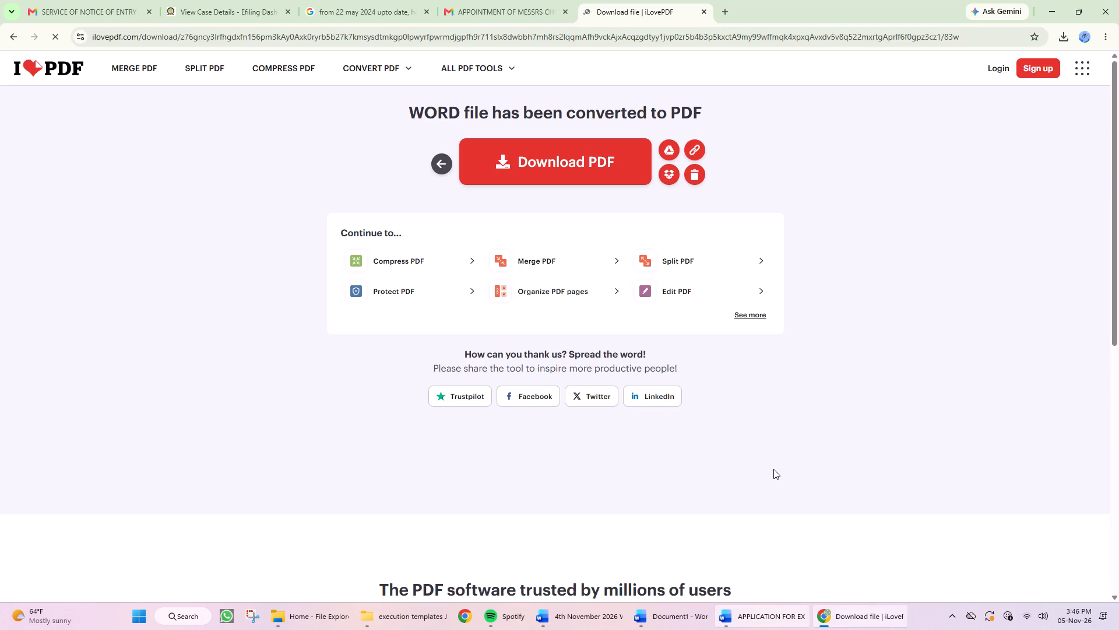
click(541, 157)
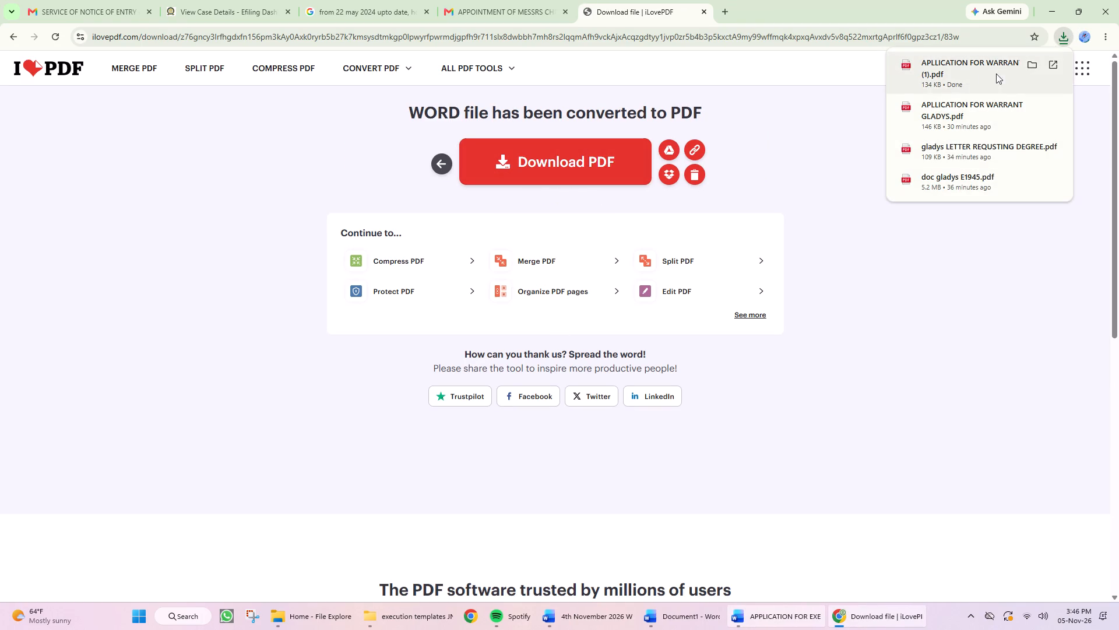
Open the newly downloaded PDF of the application for execution to view it.
click(1056, 66)
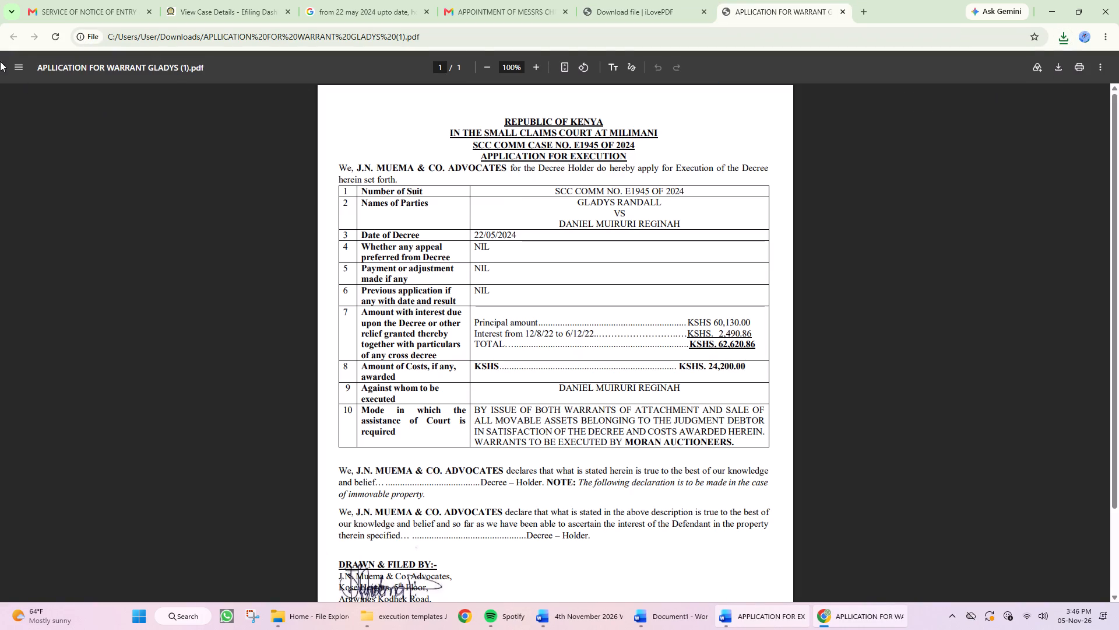
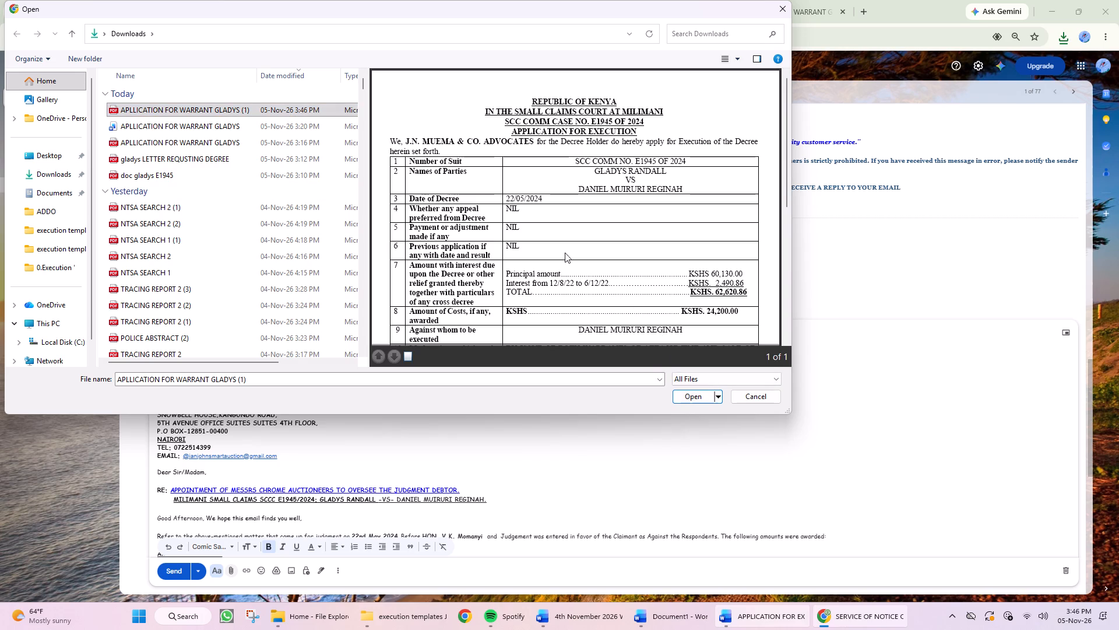
Preview and compare the 3:16 PM and 3:20 PM versions of APLLICATION FOR WARRANT GLADYS in Downloads, including the amounts and declarations.
click(207, 141)
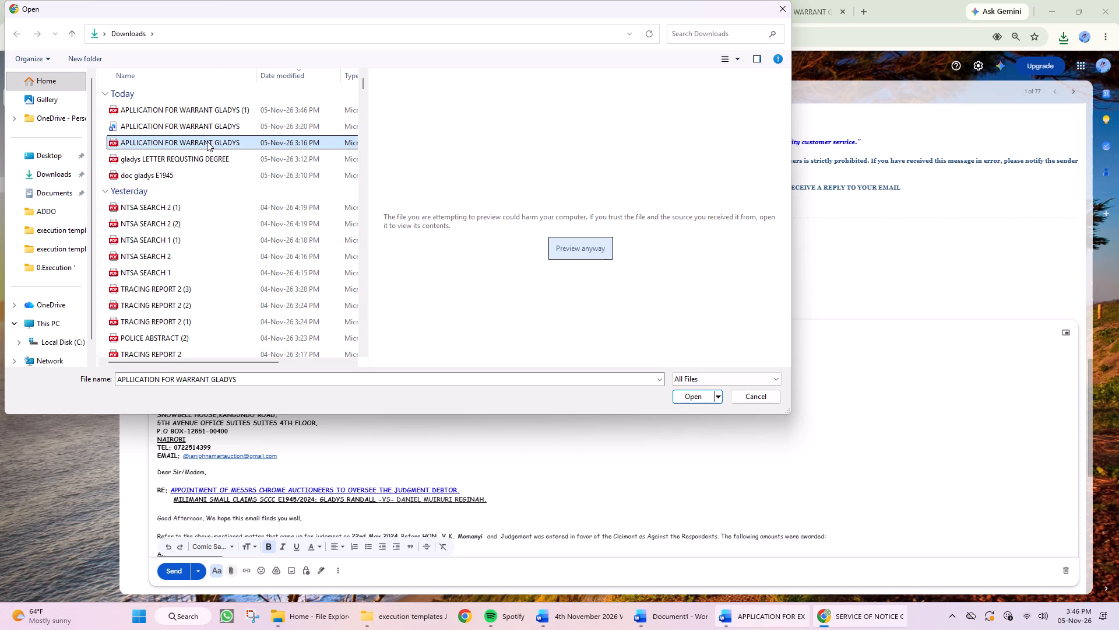
click(207, 141)
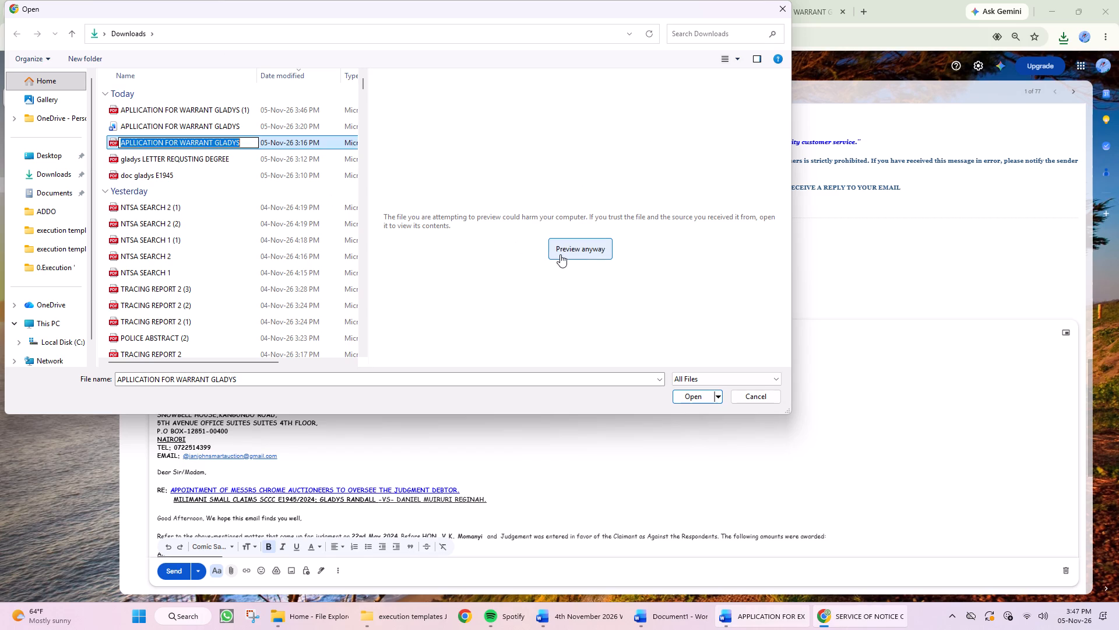
click(560, 254)
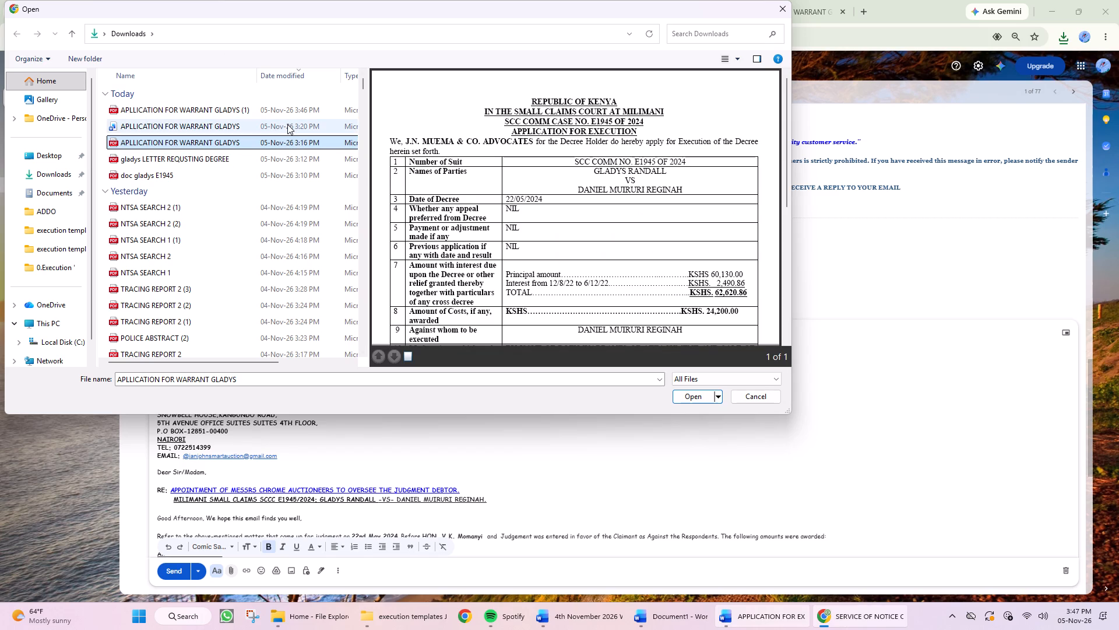
click(287, 124)
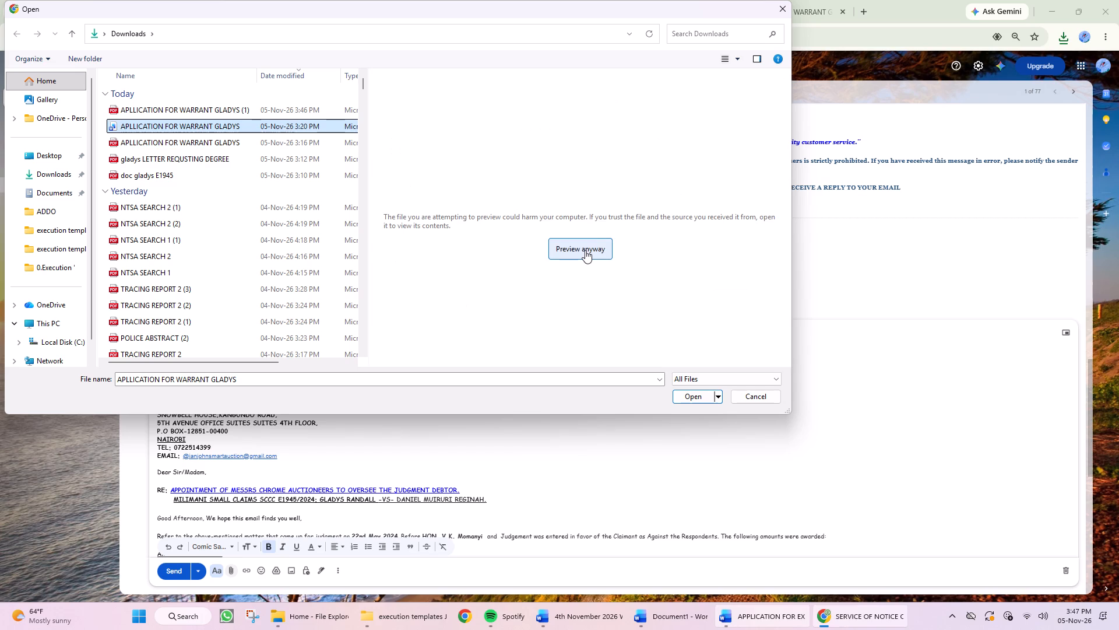
click(585, 250)
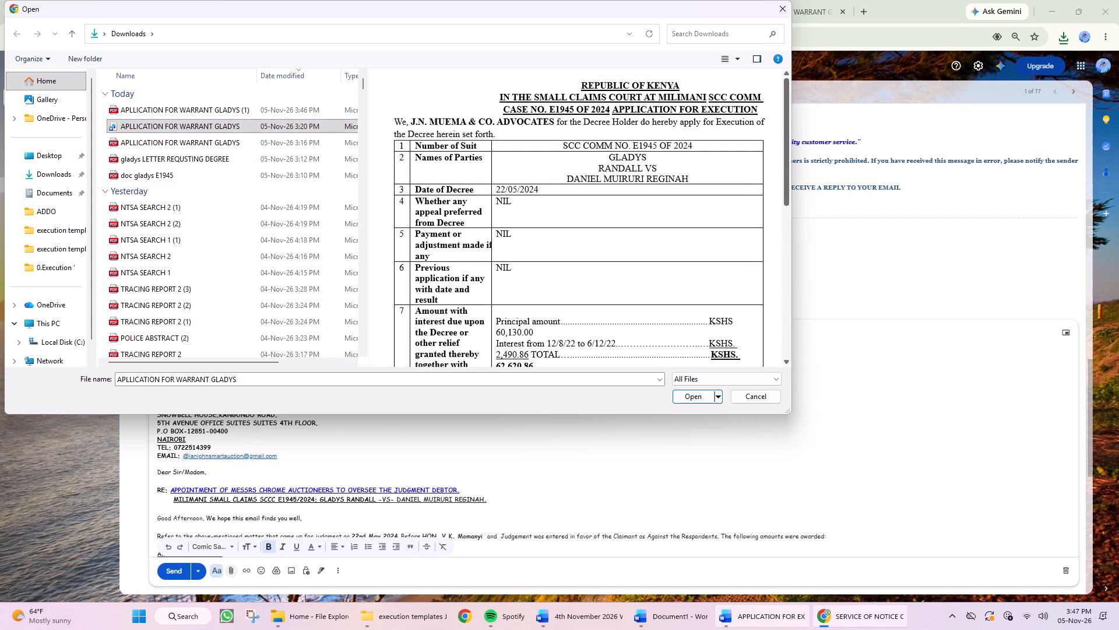
scroll(580, 250, down, 4)
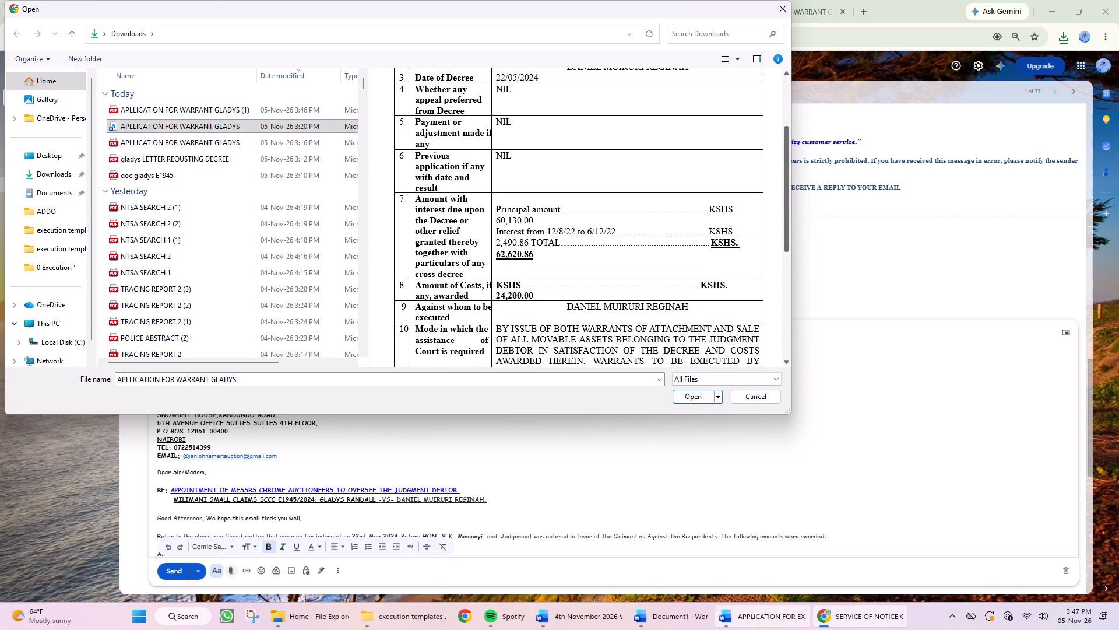
scroll(580, 250, down, 5)
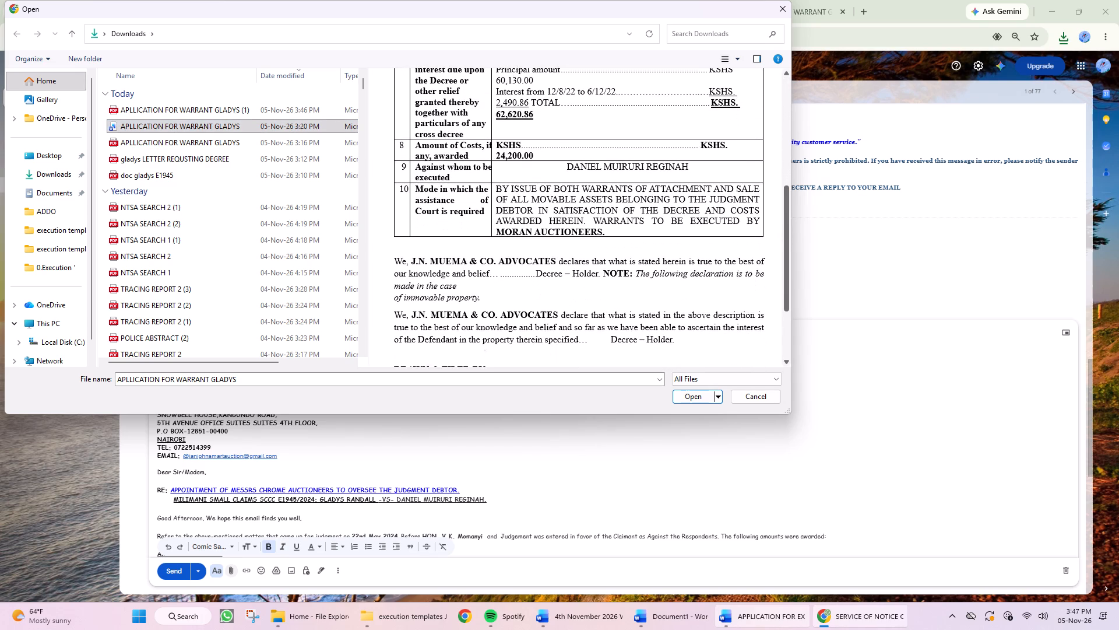
click(236, 148)
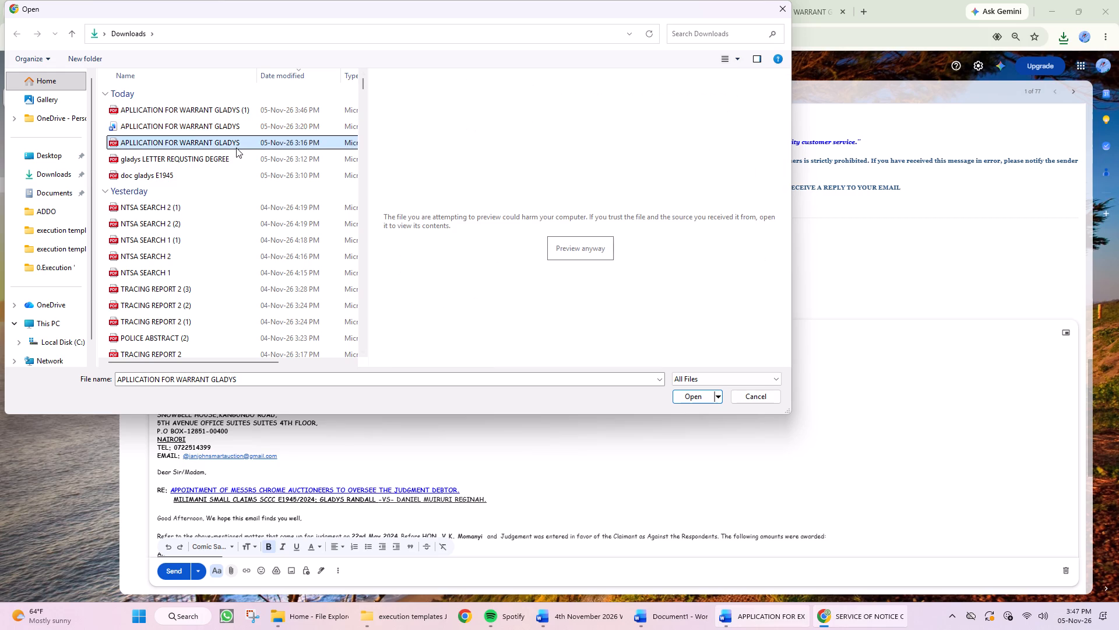
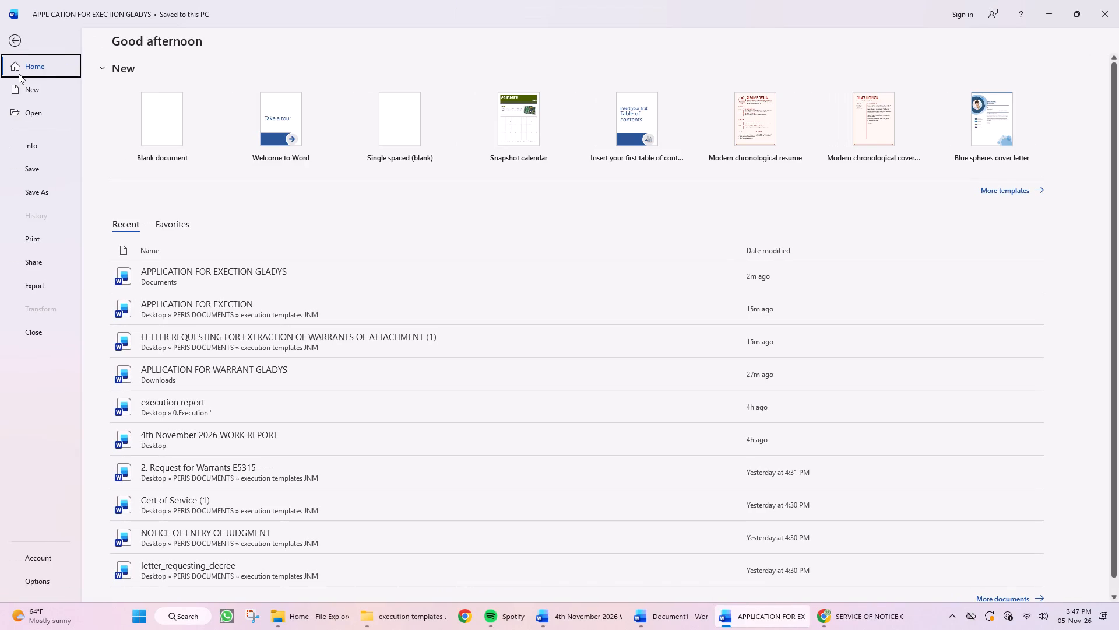
Start saving a copy of the Word document APPLICATION FOR EXECTION GLADYS.
click(48, 191)
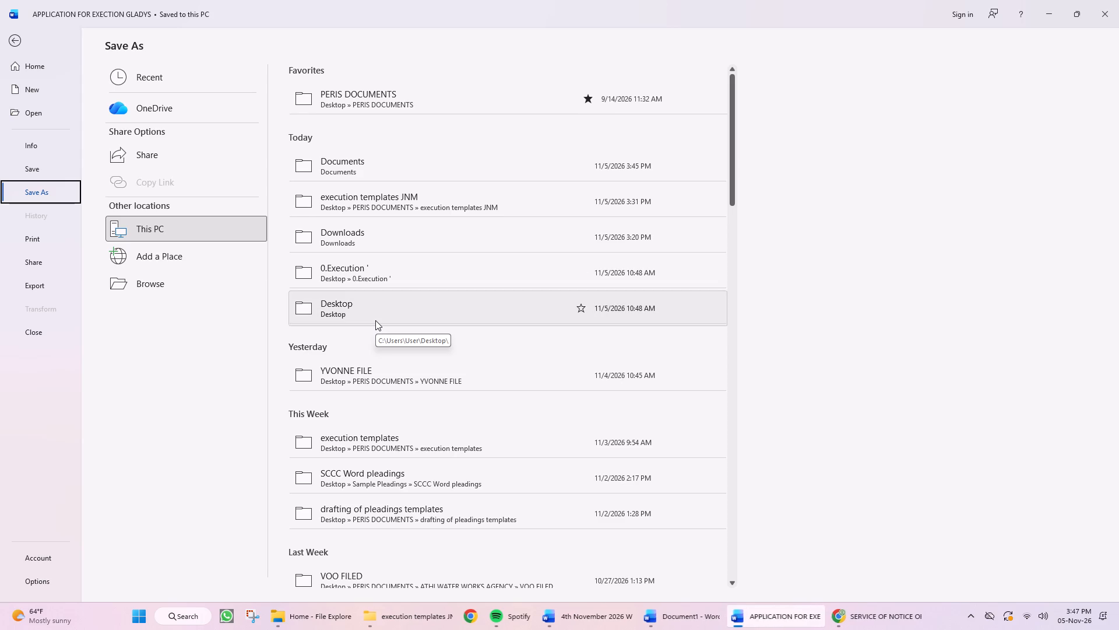
Save the application for execution in the Documents folder as a Word document, keeping the name APPLICATION FOR EXECTION GLADYS.
click(363, 178)
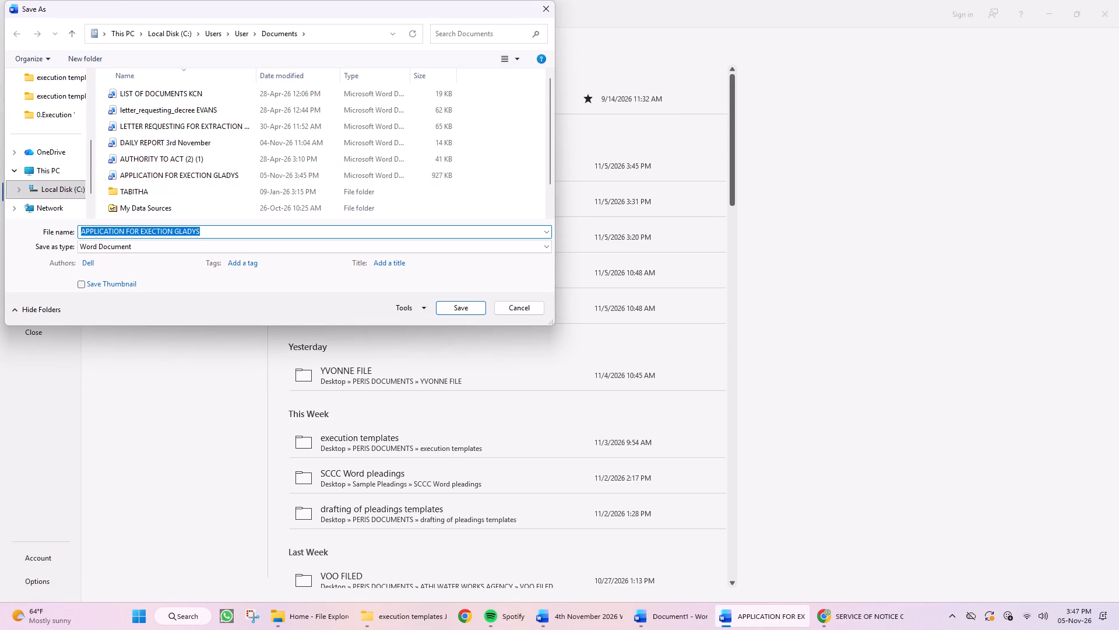
click(275, 234)
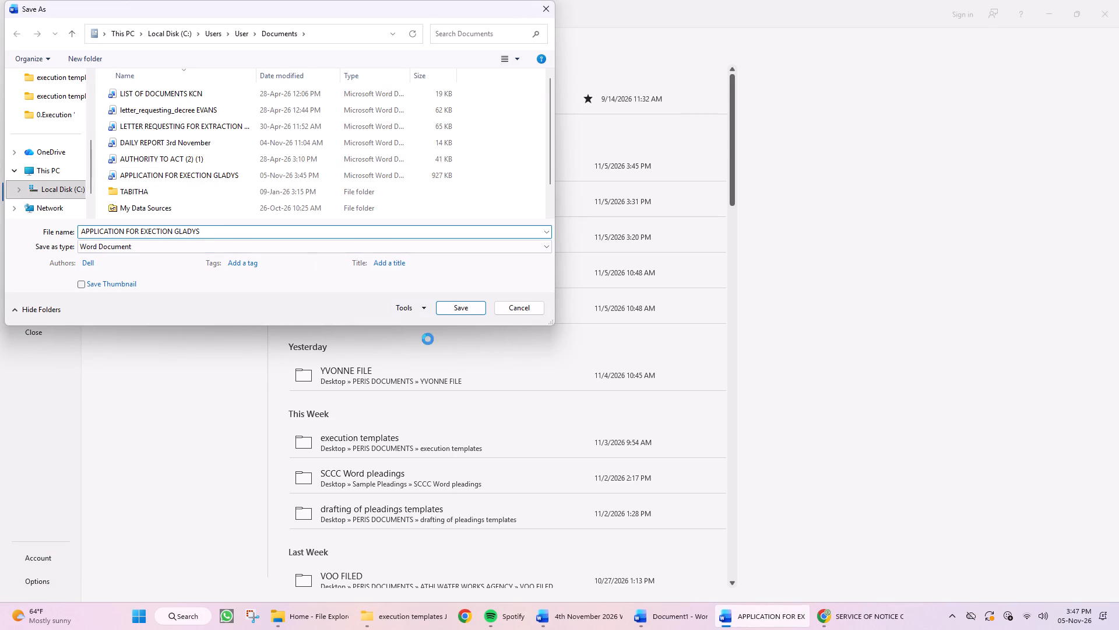
click(462, 313)
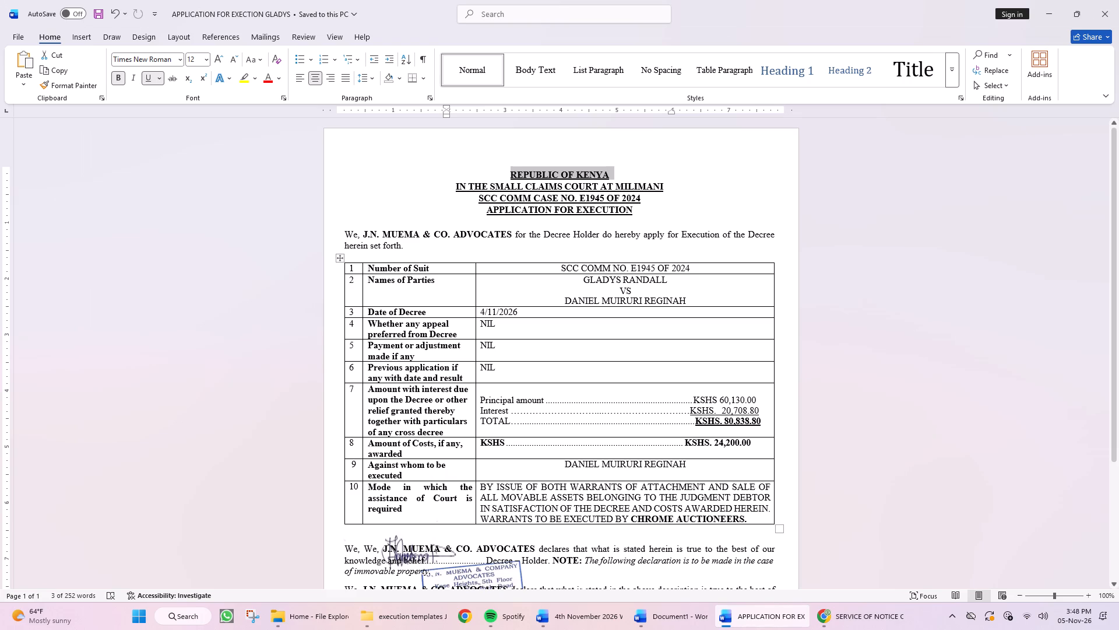
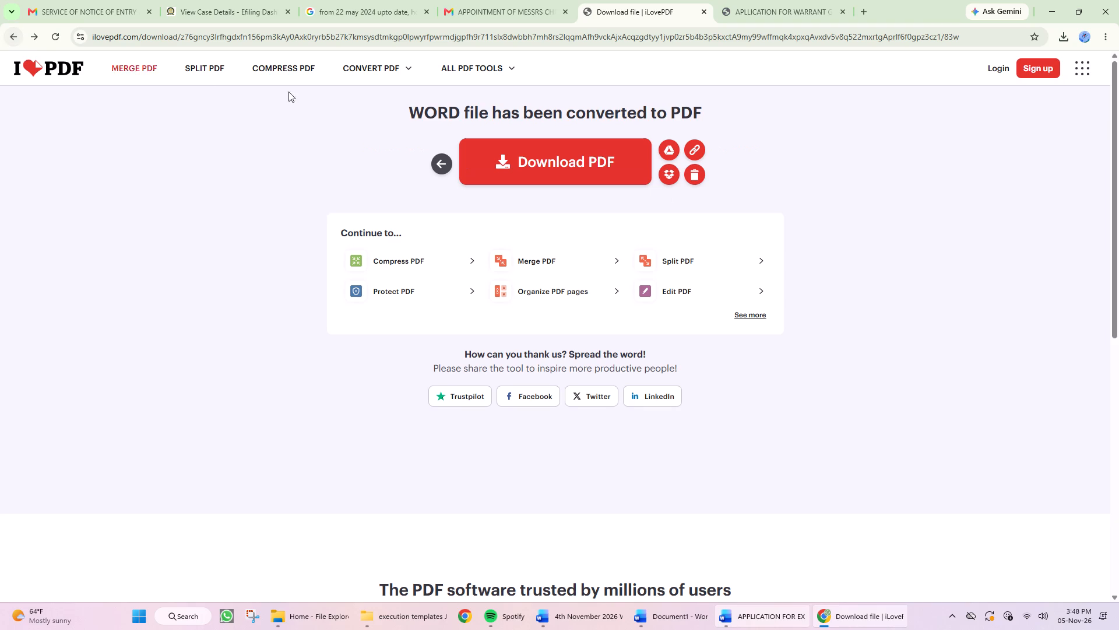
Return to the Word to PDF converter and preview APLLICATION FOR WARRANT GLADYS from Downloads, examining its decree, amounts and execution details before choosing it.
click(6, 37)
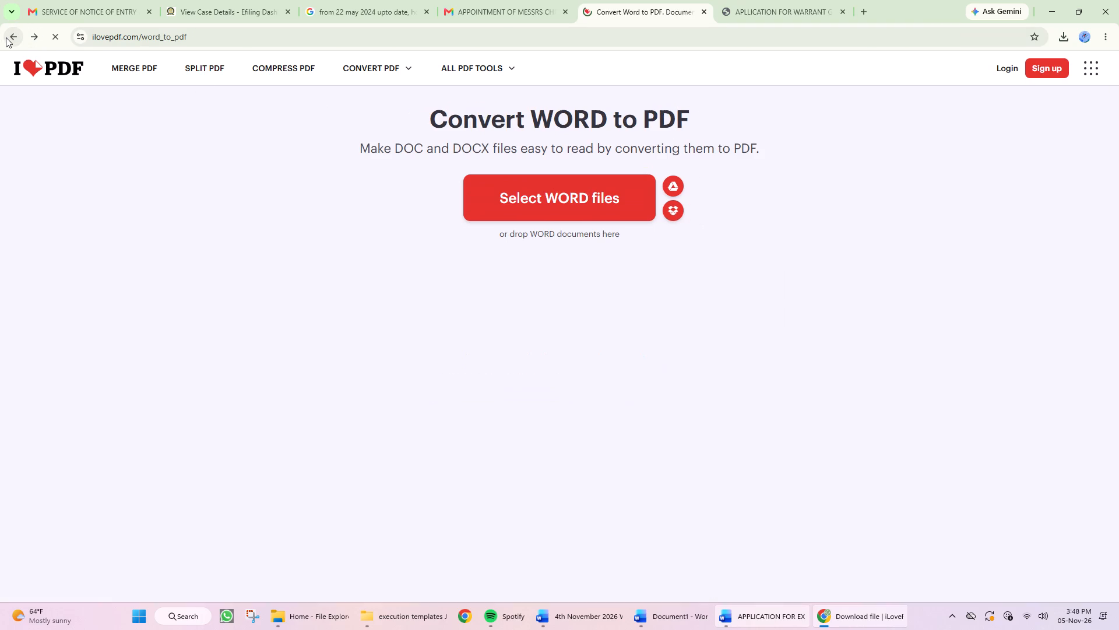
click(621, 208)
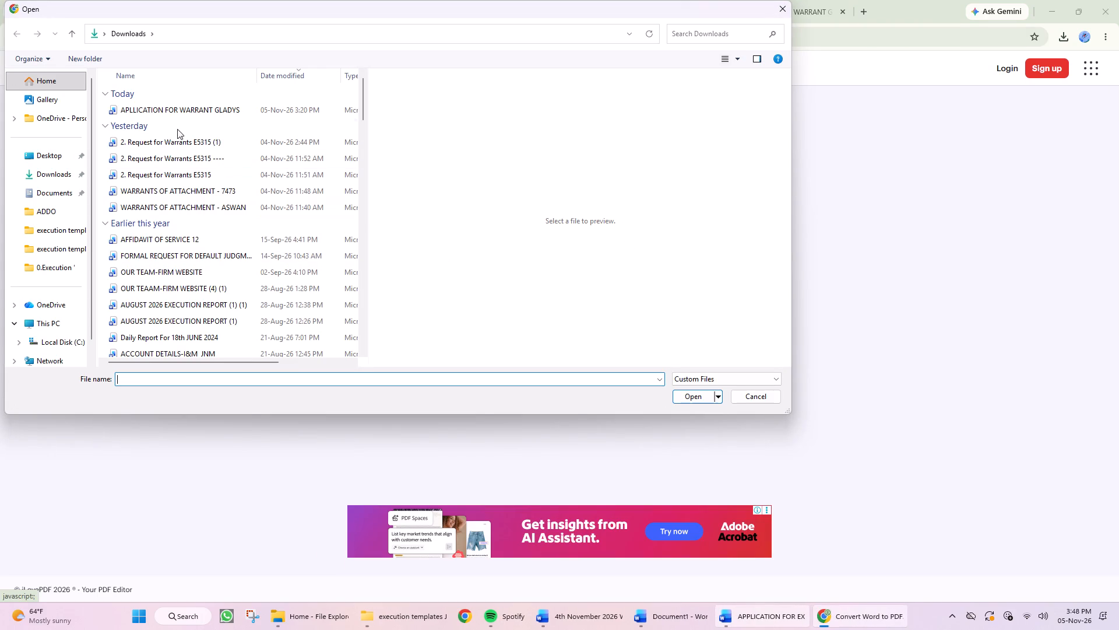
click(192, 111)
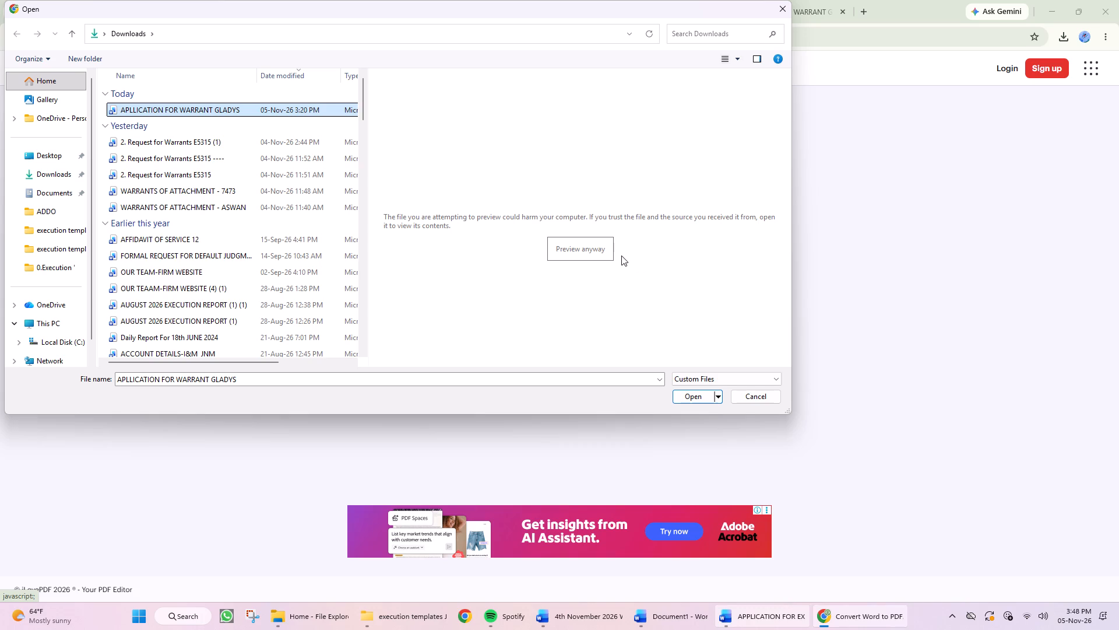
click(592, 251)
scroll(595, 257, down, 4)
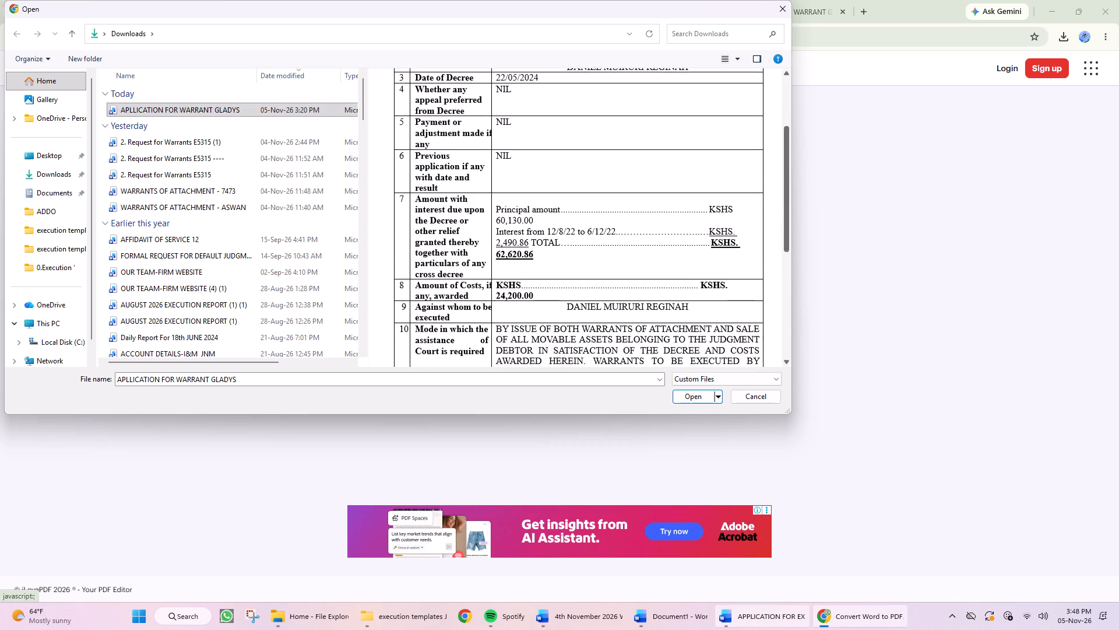
scroll(595, 257, down, 1)
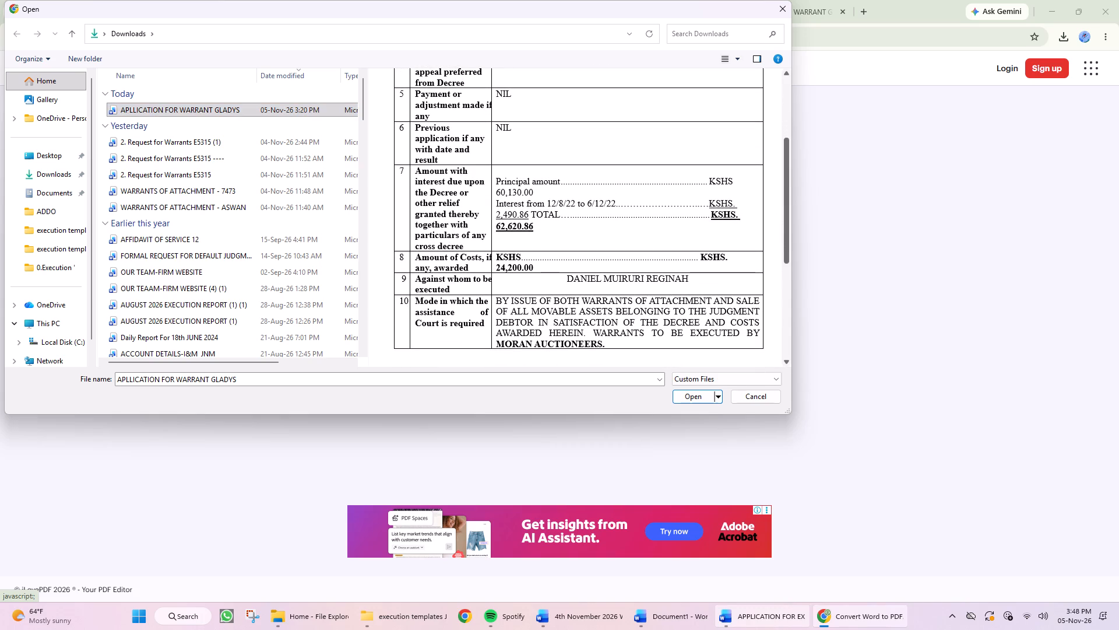
scroll(576, 238, down, 3)
scroll(578, 240, up, 3)
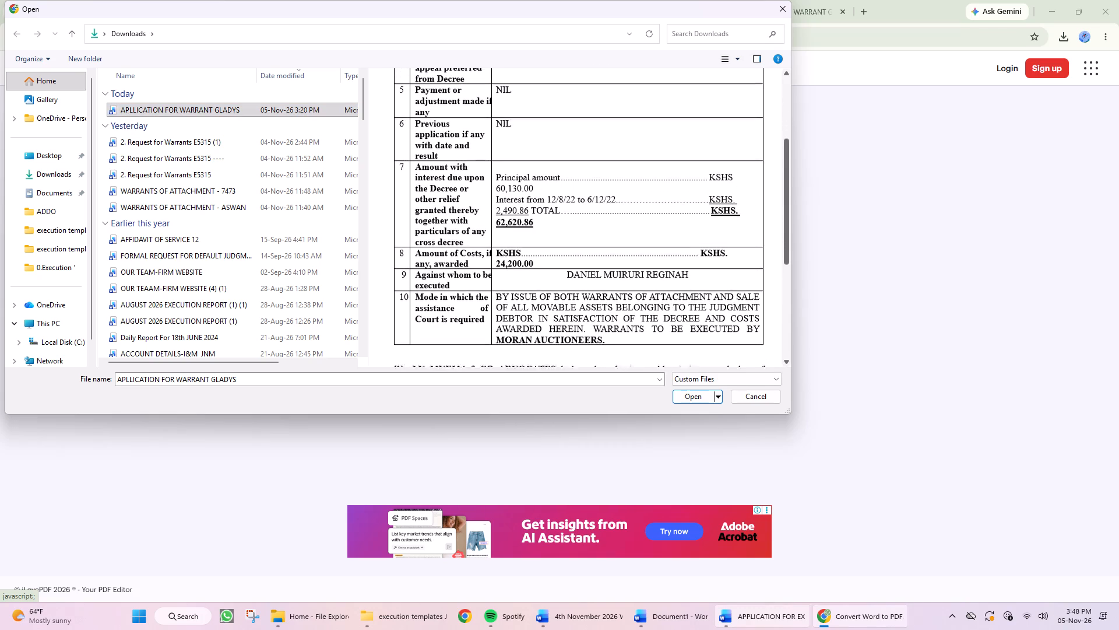
scroll(578, 240, up, 1)
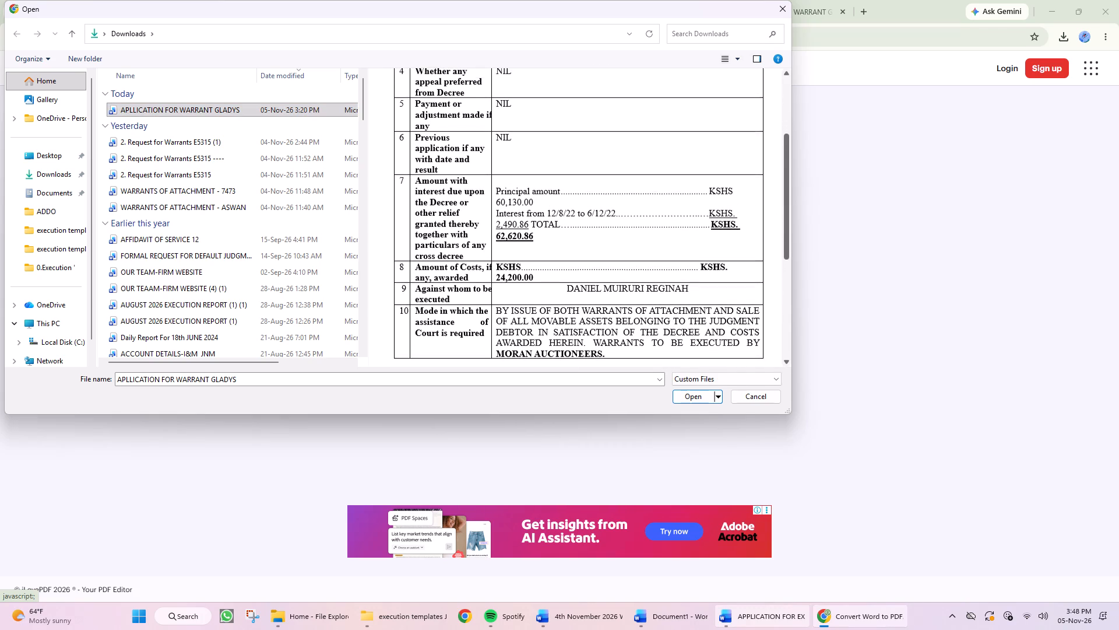
Examine the preview of APLLICATION FOR WARRANT GLADYS in Downloads and close the file selection without choosing a file.
scroll(578, 240, up, 3)
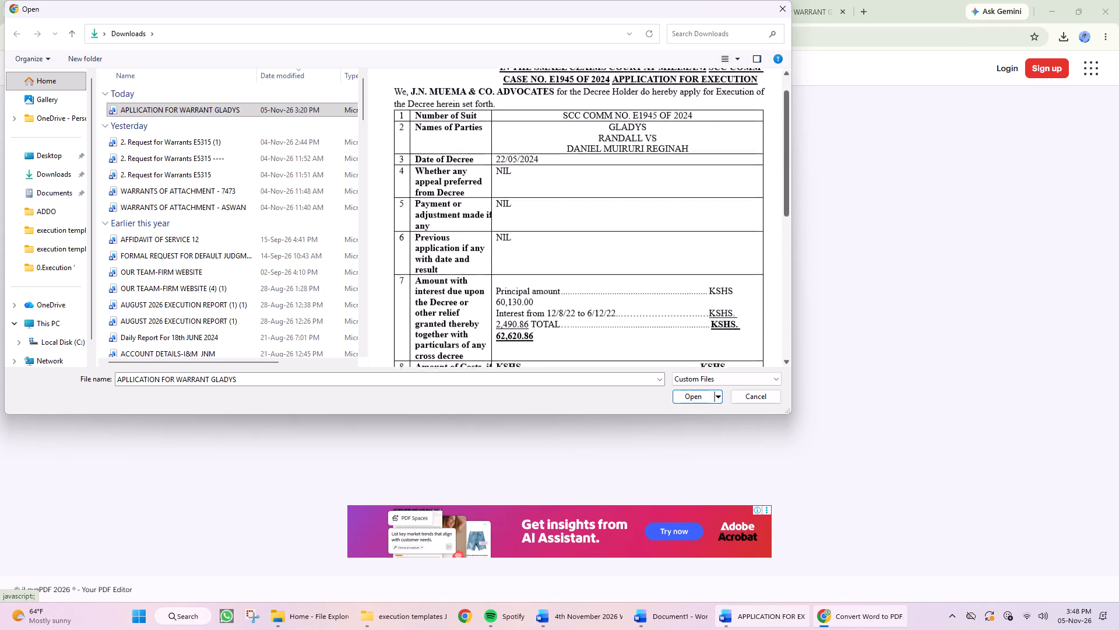
scroll(578, 240, up, 4)
scroll(578, 240, down, 3)
scroll(578, 240, up, 7)
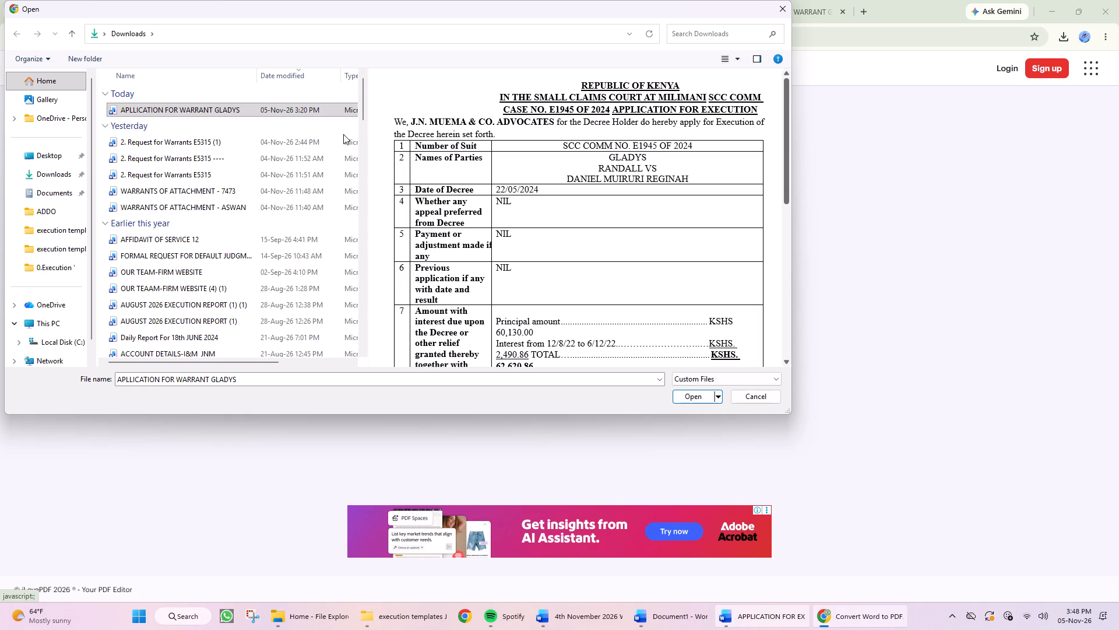
click(277, 111)
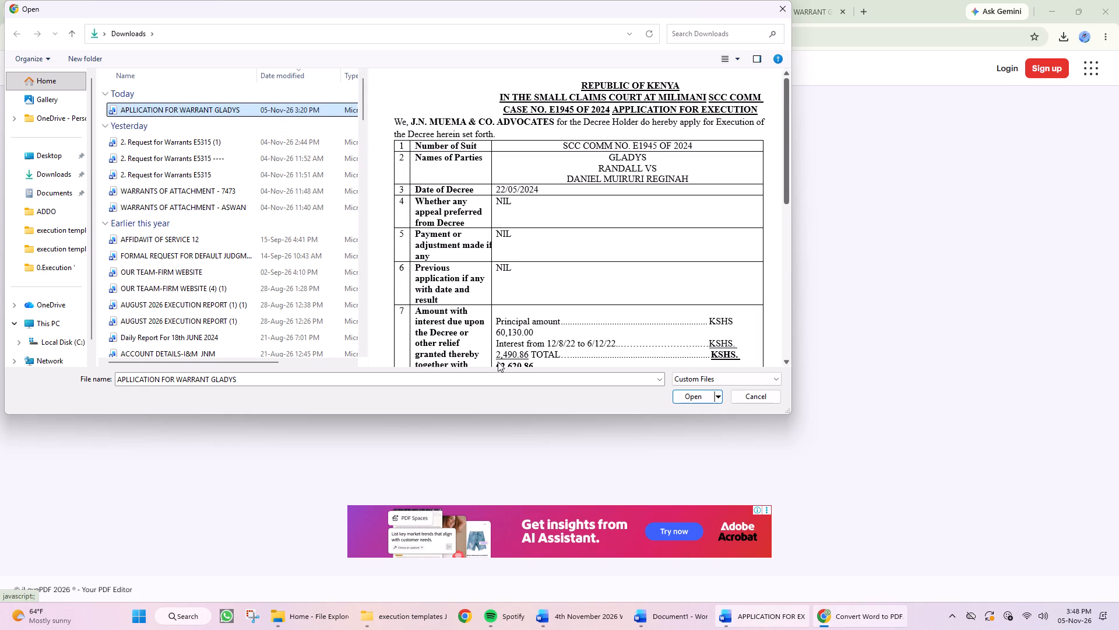
click(11, 36)
click(15, 37)
click(741, 398)
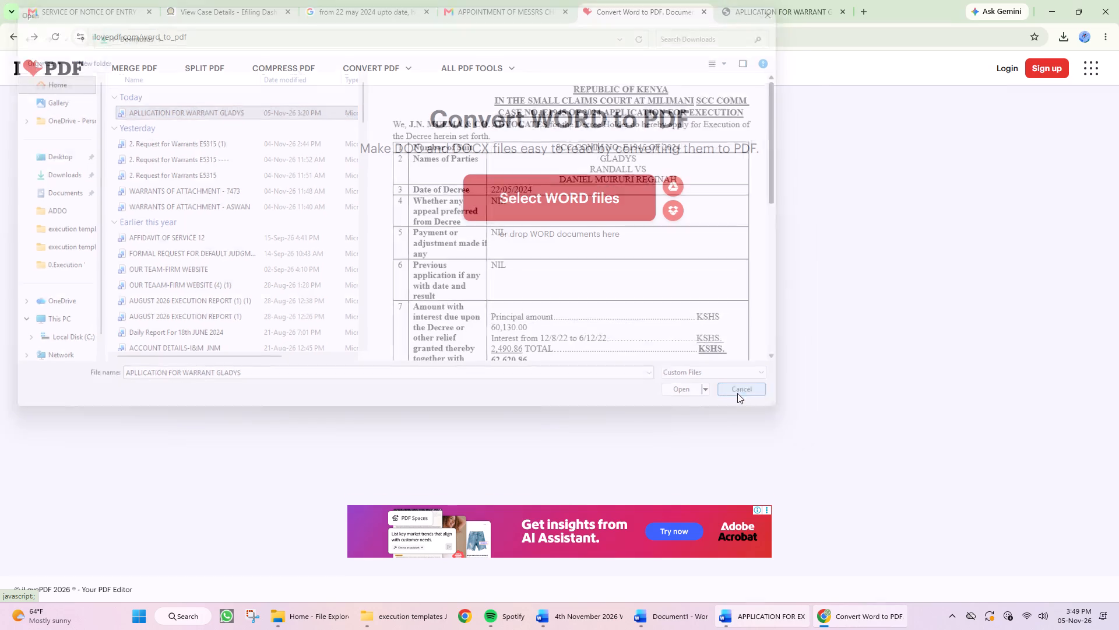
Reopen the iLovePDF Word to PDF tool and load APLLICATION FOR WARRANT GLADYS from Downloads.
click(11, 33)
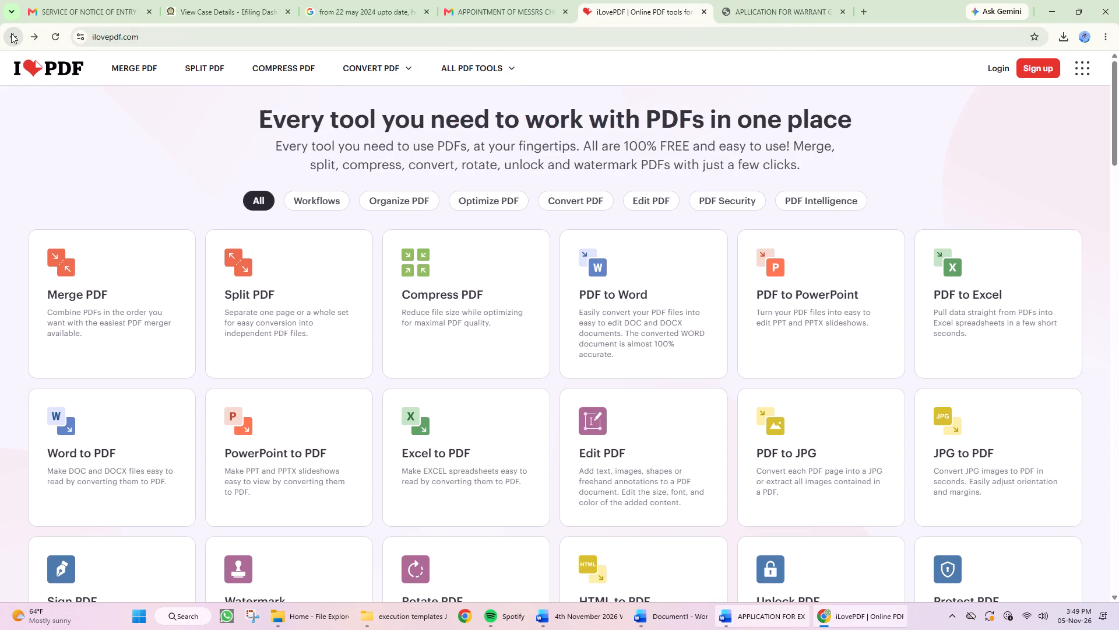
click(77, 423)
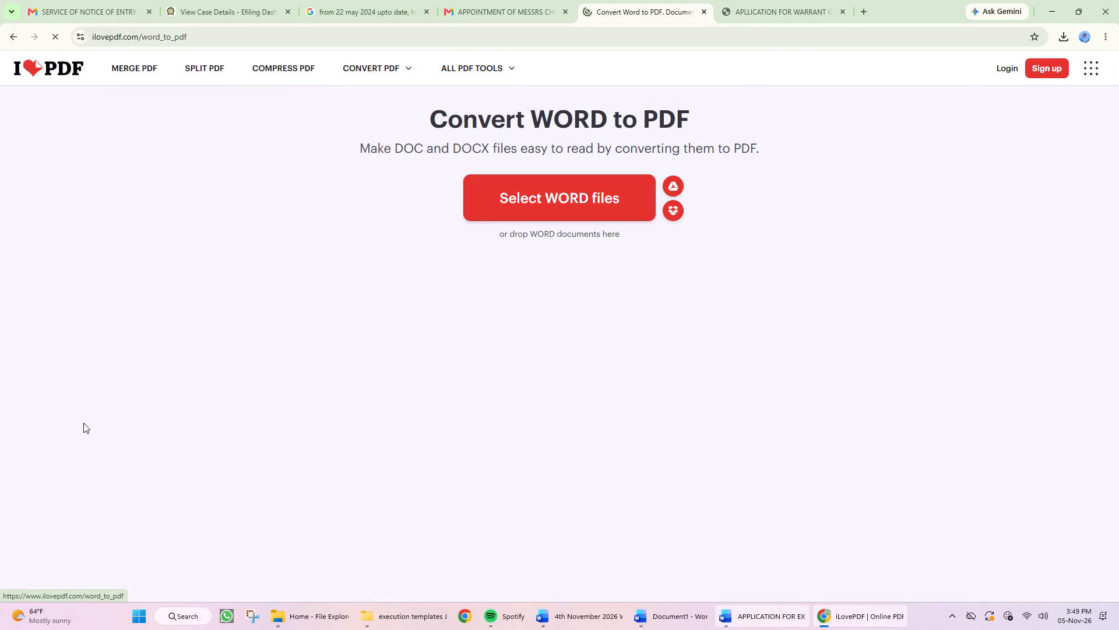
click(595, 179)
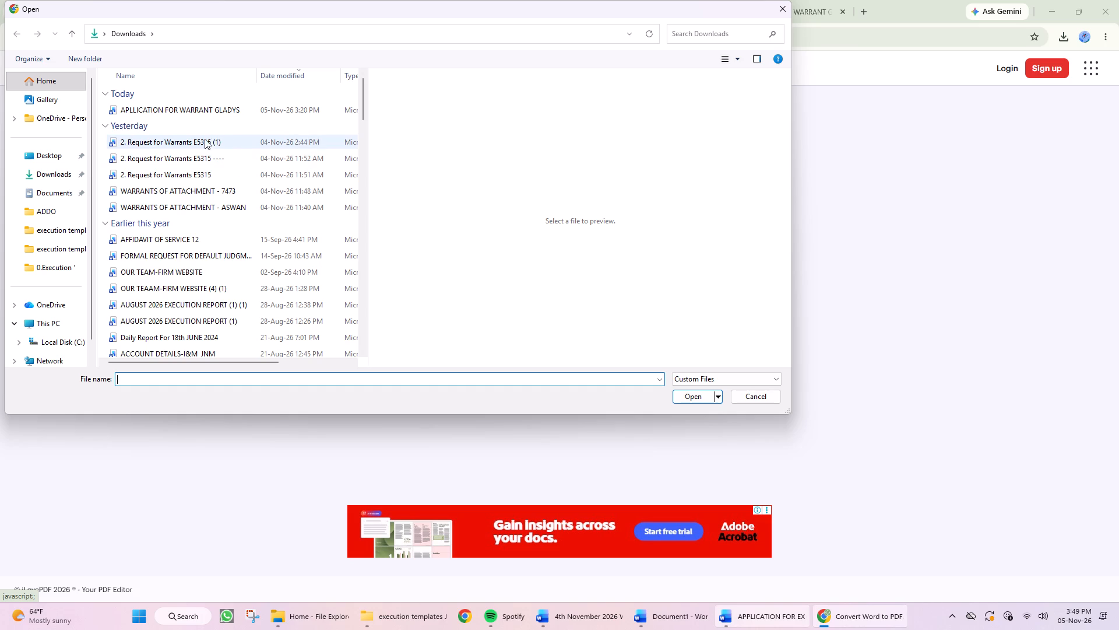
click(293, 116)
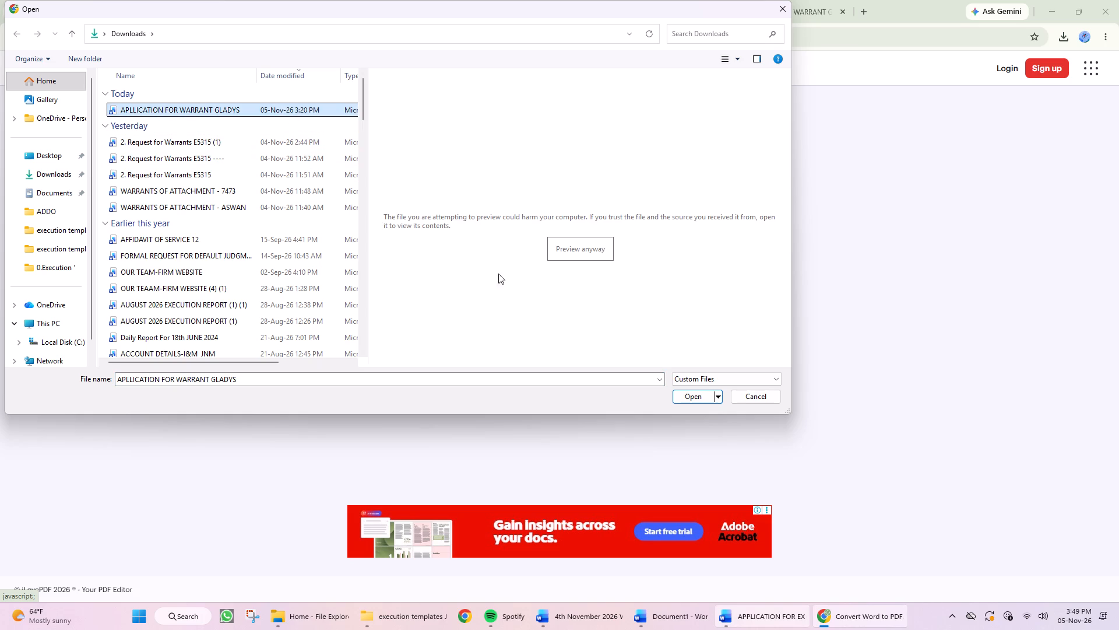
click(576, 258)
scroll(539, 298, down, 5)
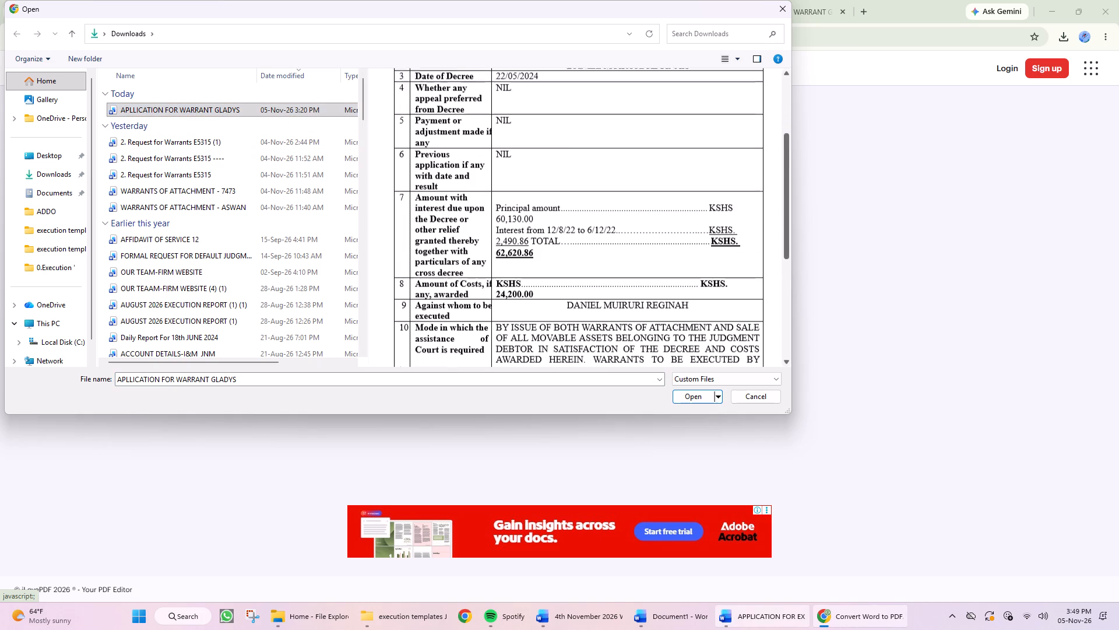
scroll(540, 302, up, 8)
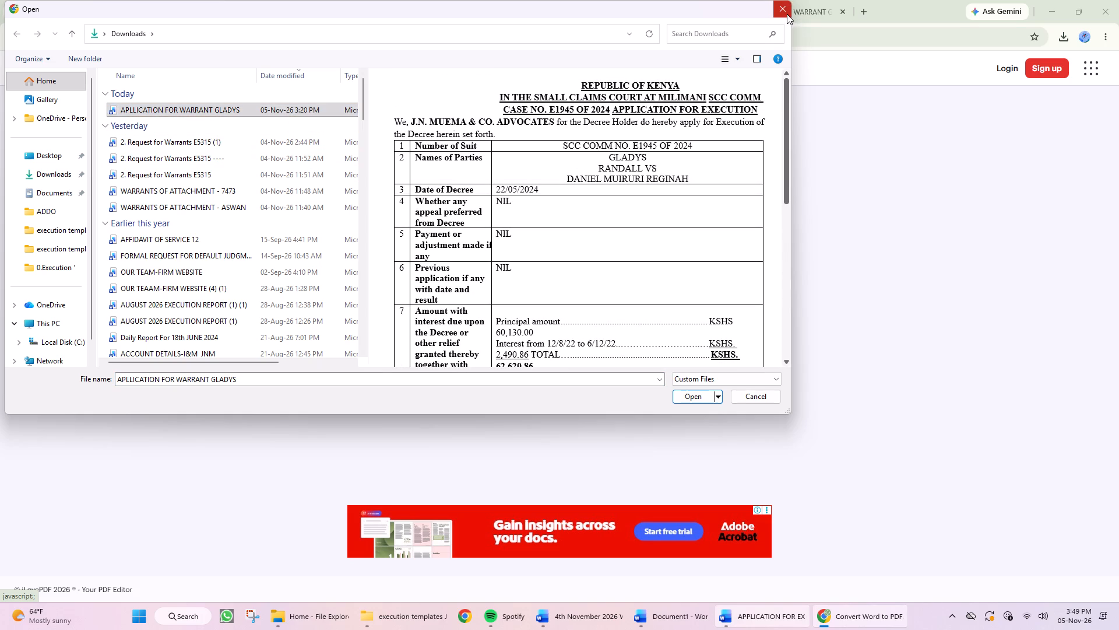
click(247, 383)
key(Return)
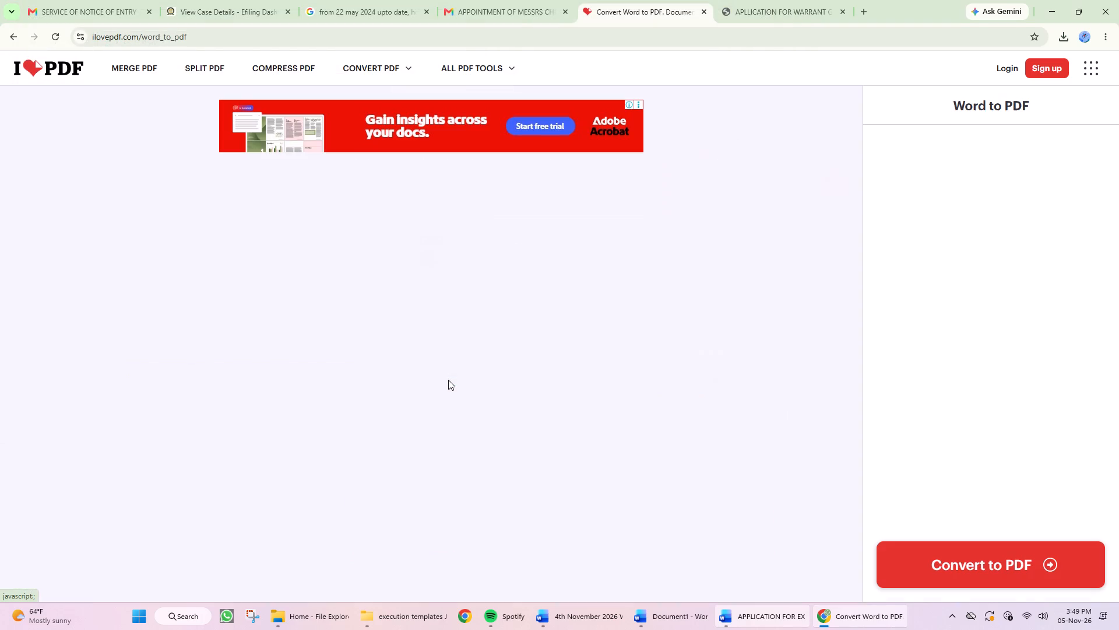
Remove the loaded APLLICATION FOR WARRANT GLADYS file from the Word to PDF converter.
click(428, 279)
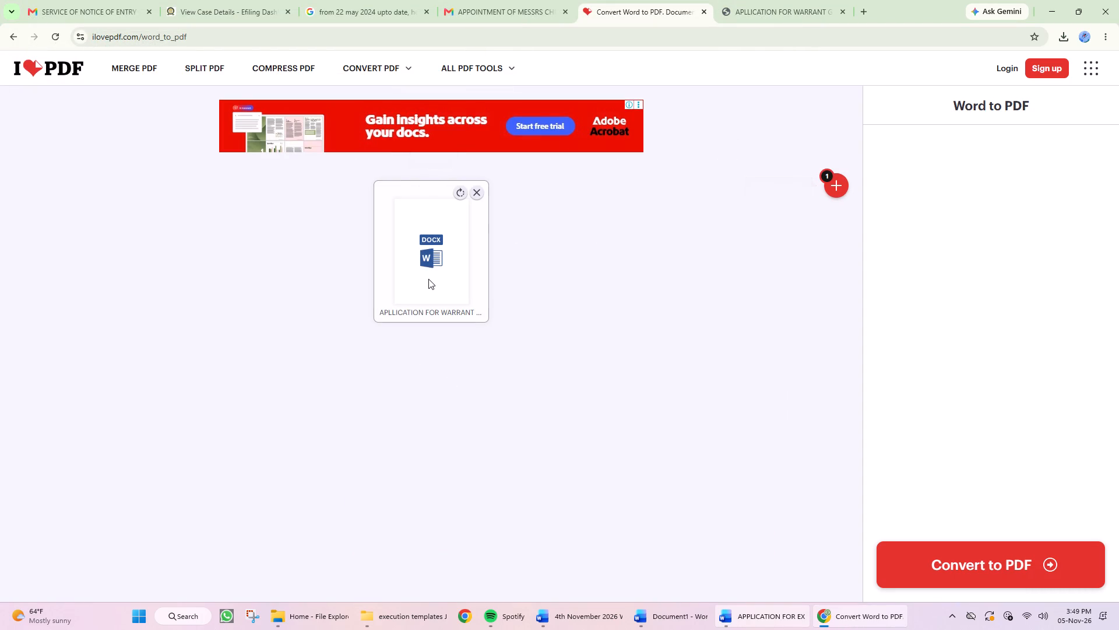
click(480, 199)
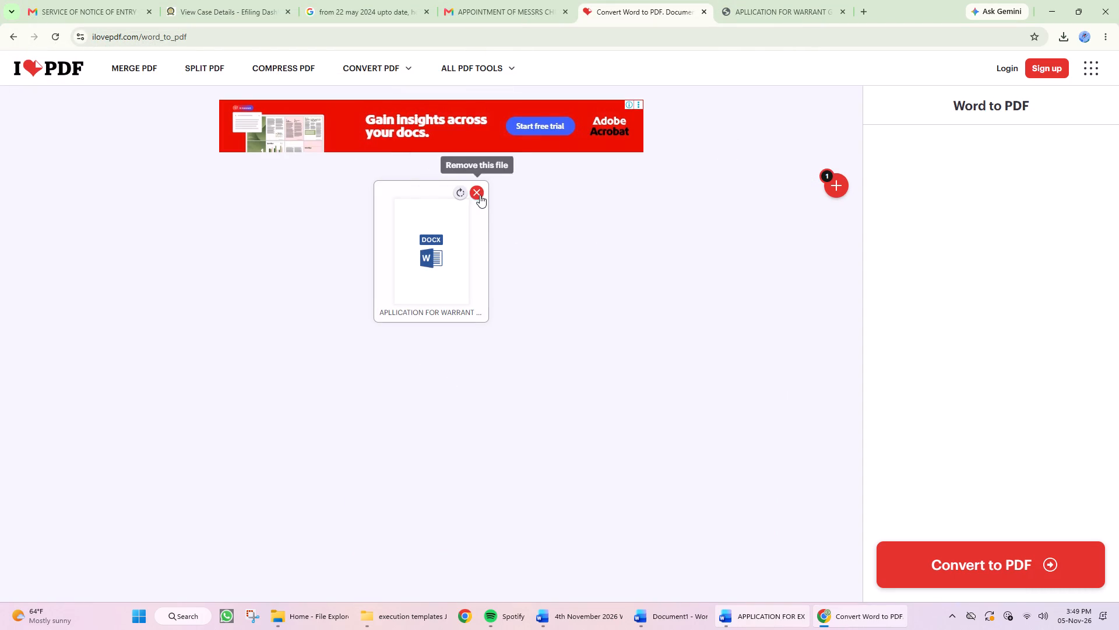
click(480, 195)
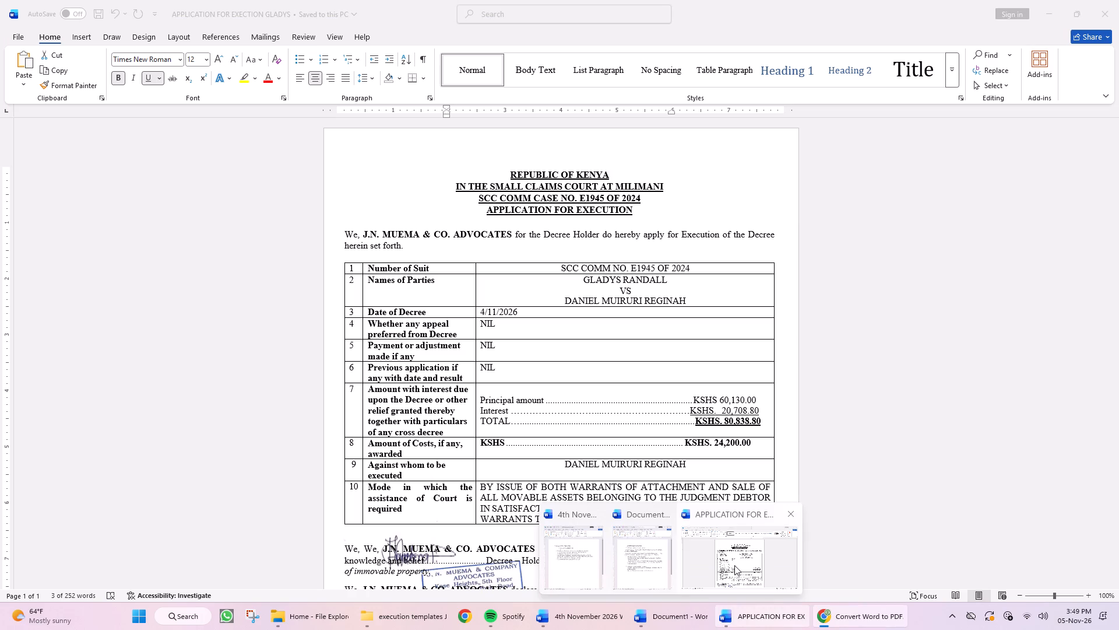
Switch to Word and save a copy of the execution application in Documents as APPLICATION FOR WARRANTS GLADYS.
click(734, 565)
scroll(702, 438, down, 3)
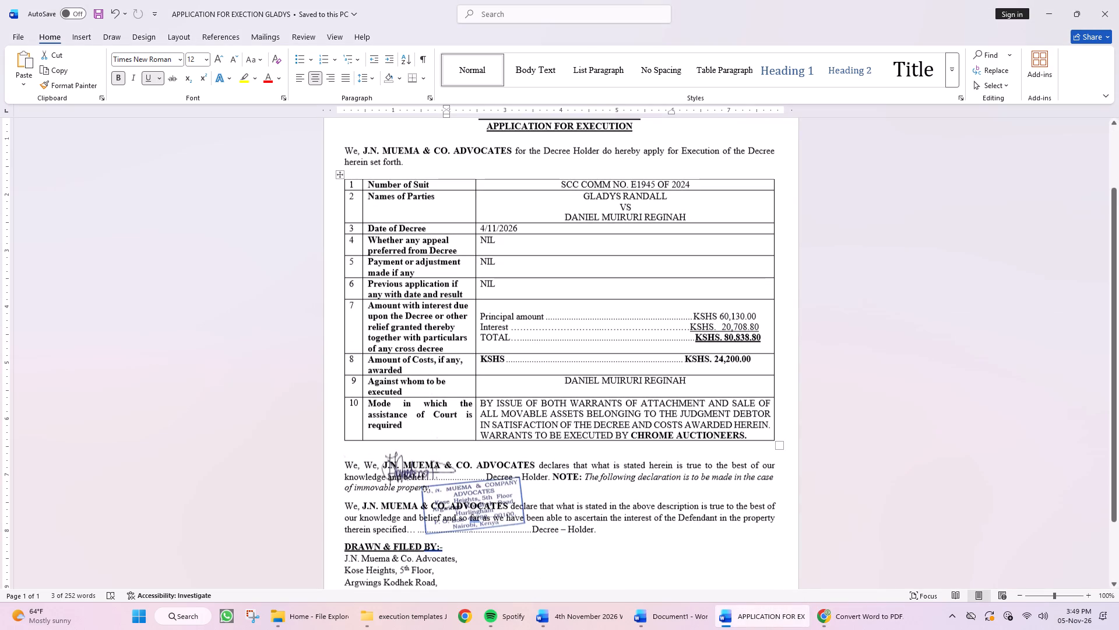
click(933, 371)
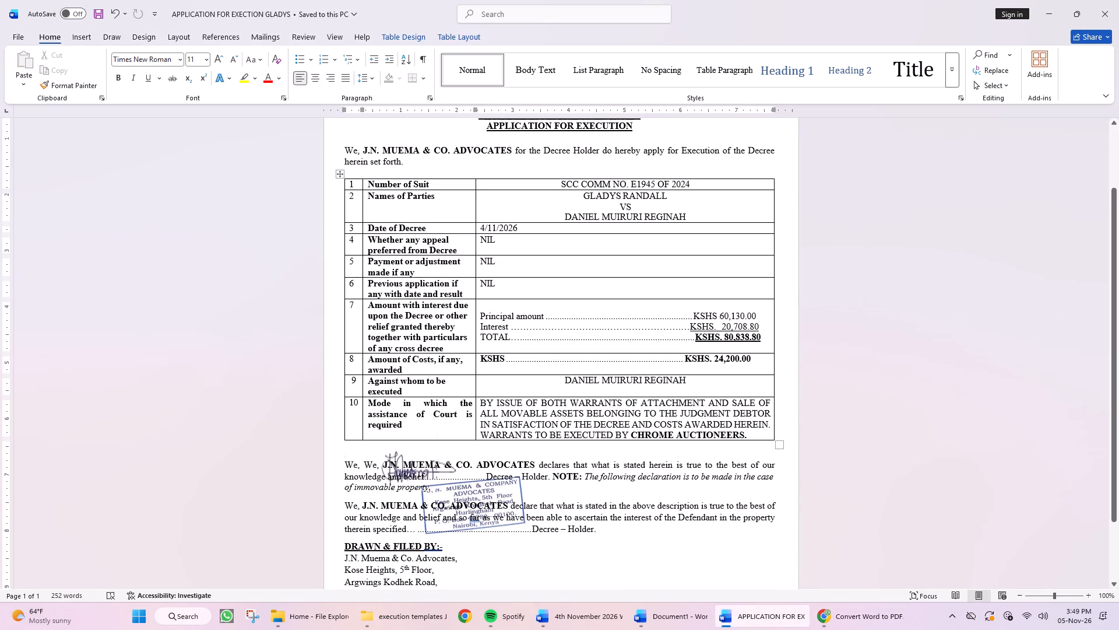
scroll(397, 426, up, 3)
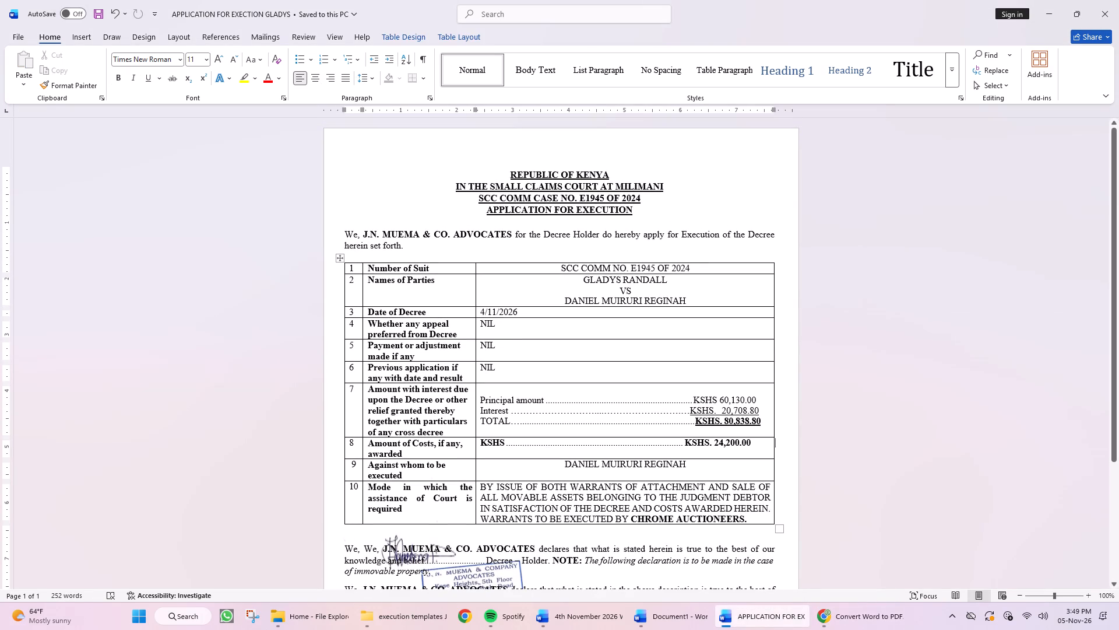
click(20, 36)
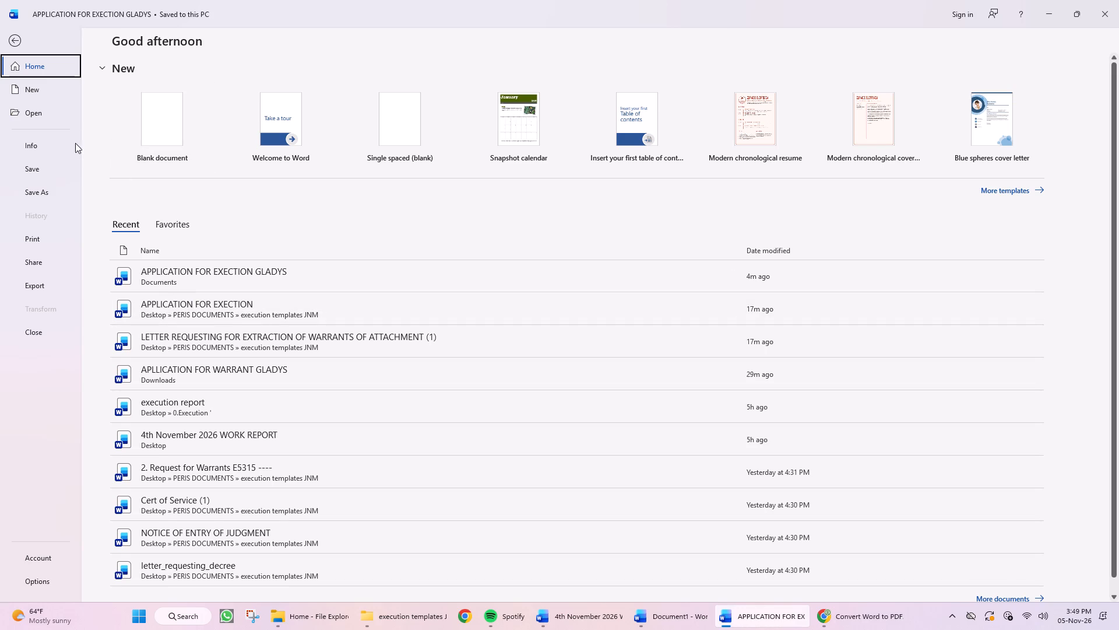
click(41, 192)
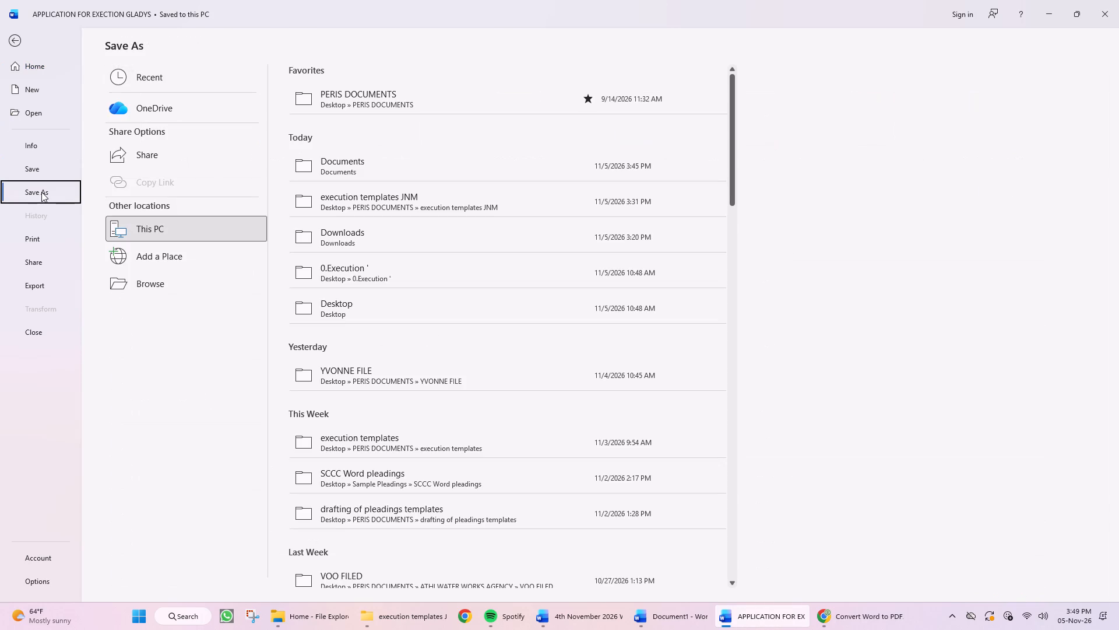
click(192, 248)
click(193, 239)
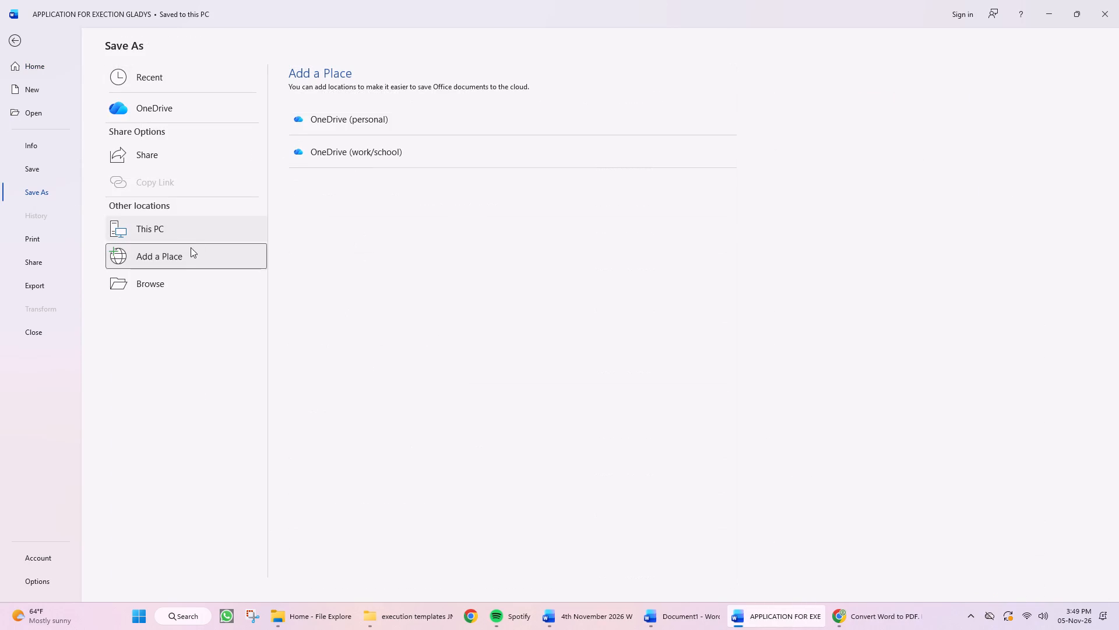
click(183, 280)
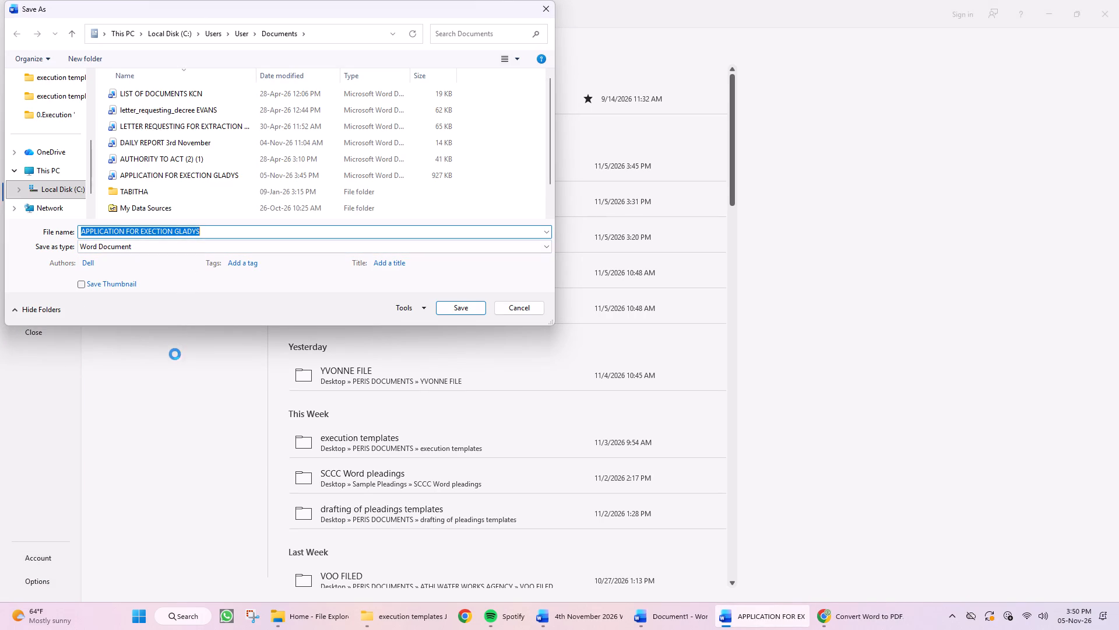
click(220, 235)
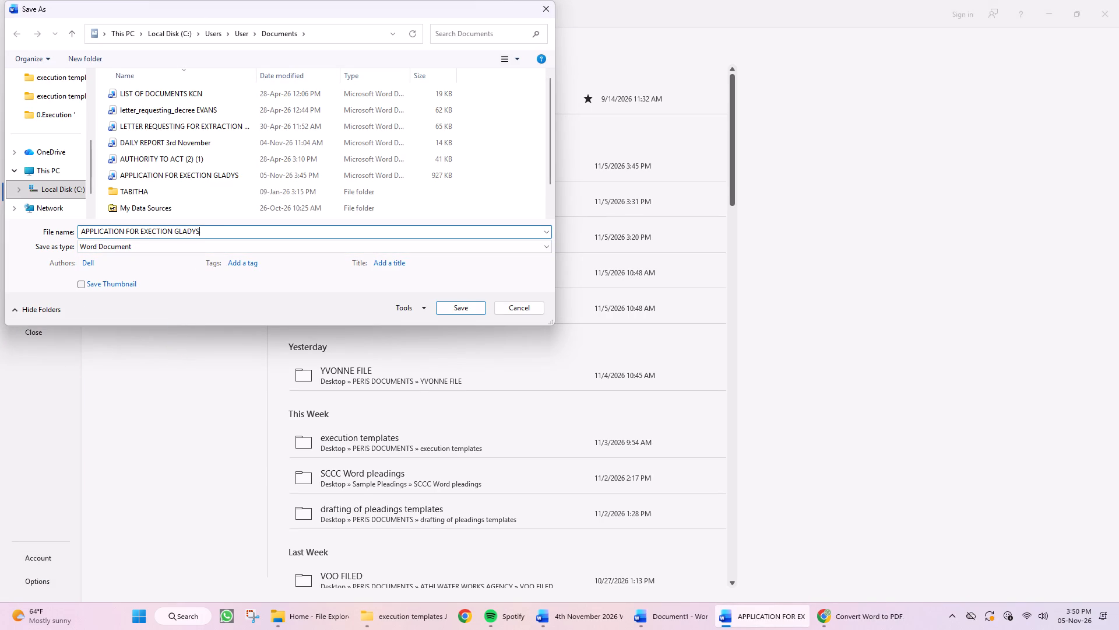
key(ctrl+BackSpace)
key(ctrl+BackSpace)
key(BackSpace)
key(BackSpace)
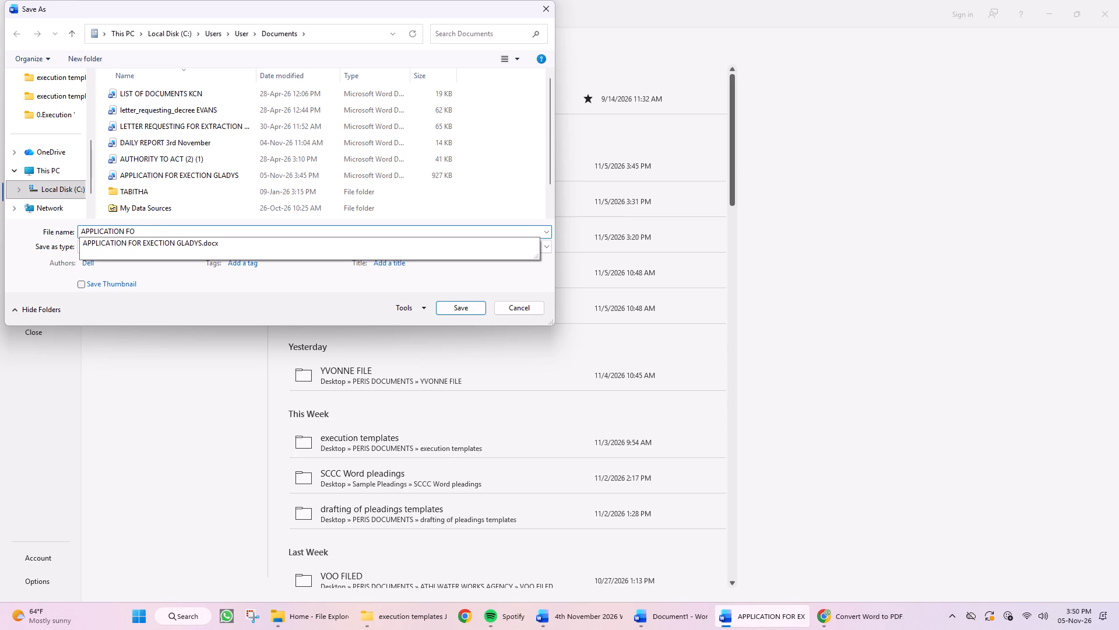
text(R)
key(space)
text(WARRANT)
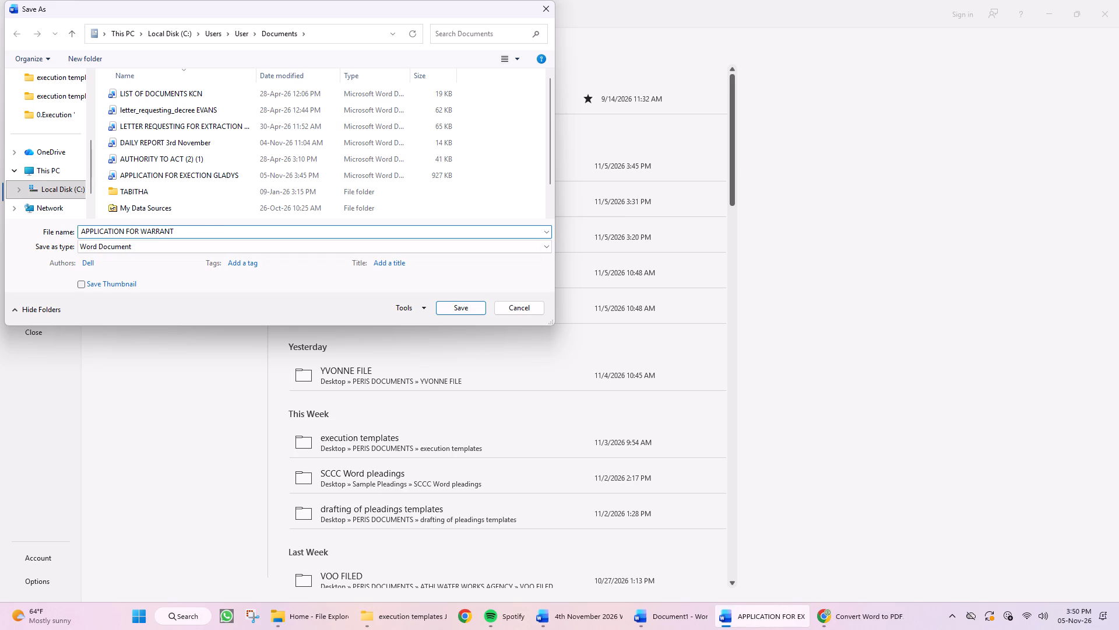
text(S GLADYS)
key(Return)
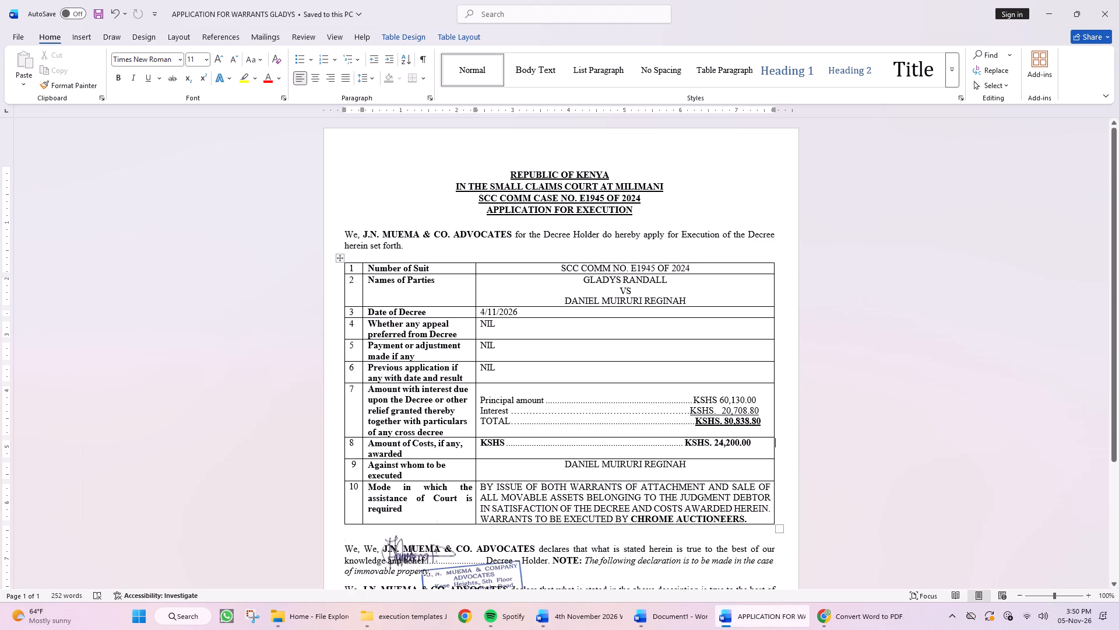
Switch to Chrome, reopen the iLovePDF Word to PDF tool and preview APLLICATION FOR WARRANT GLADYS from Downloads without choosing it.
click(842, 620)
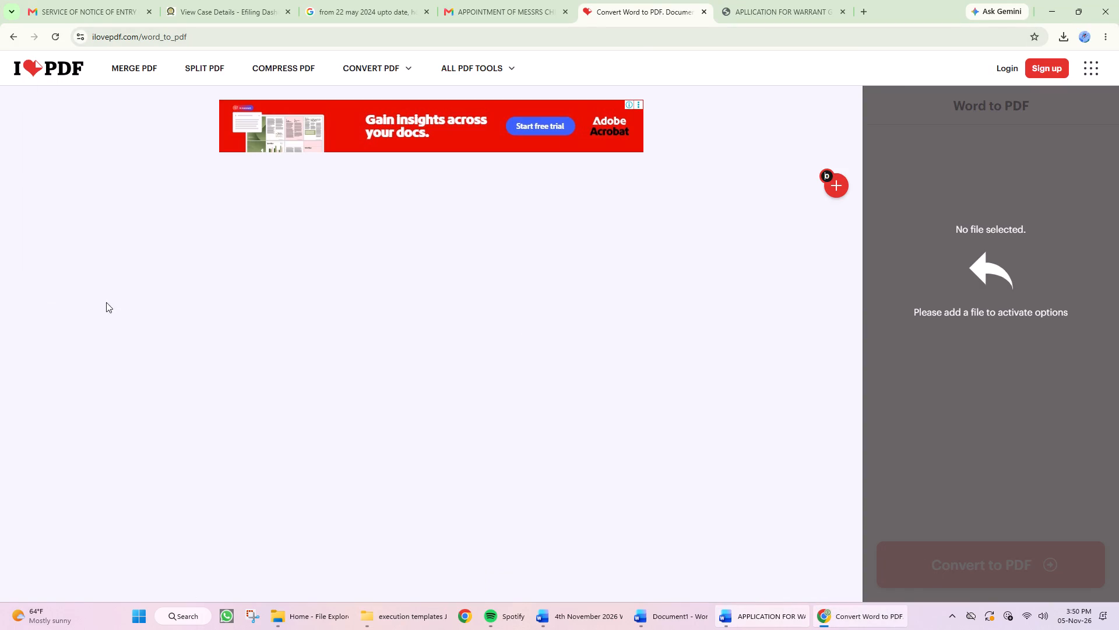
click(3, 34)
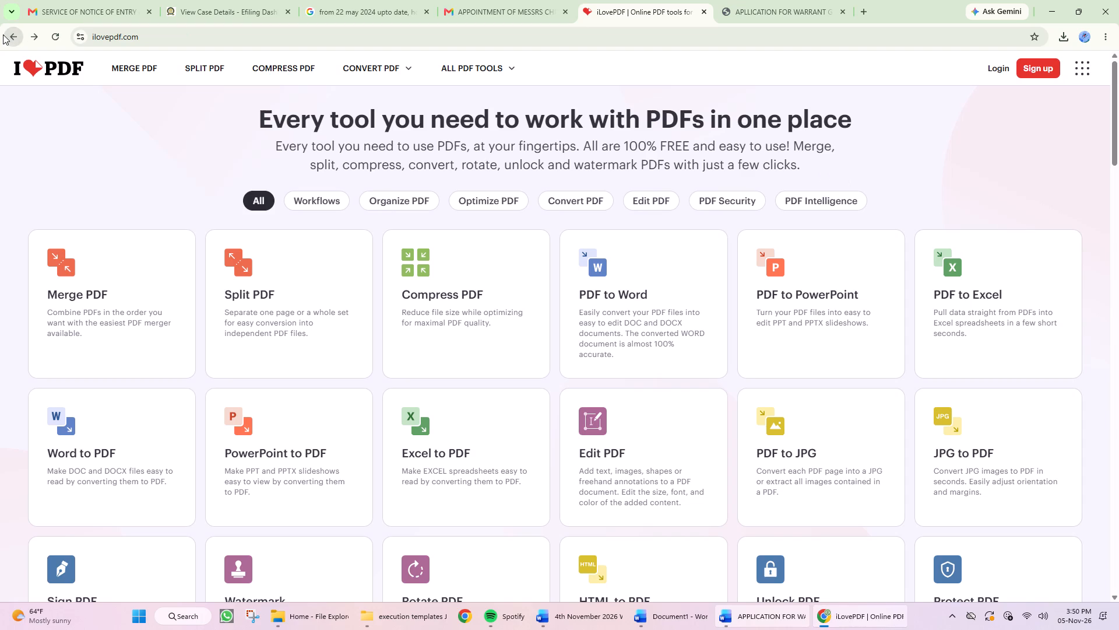
click(155, 427)
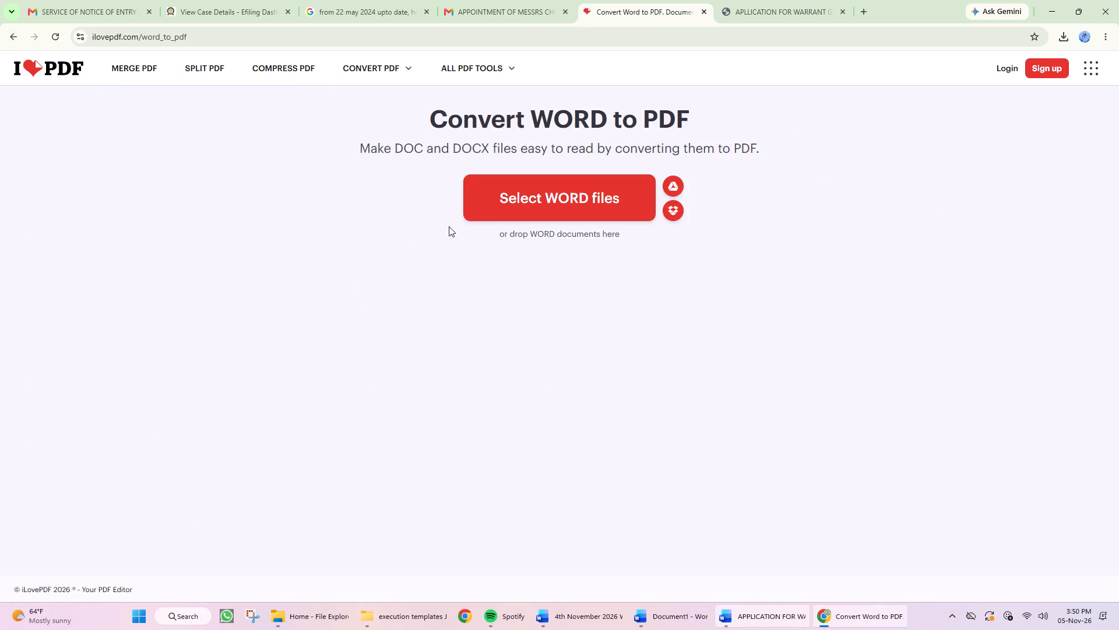
click(490, 206)
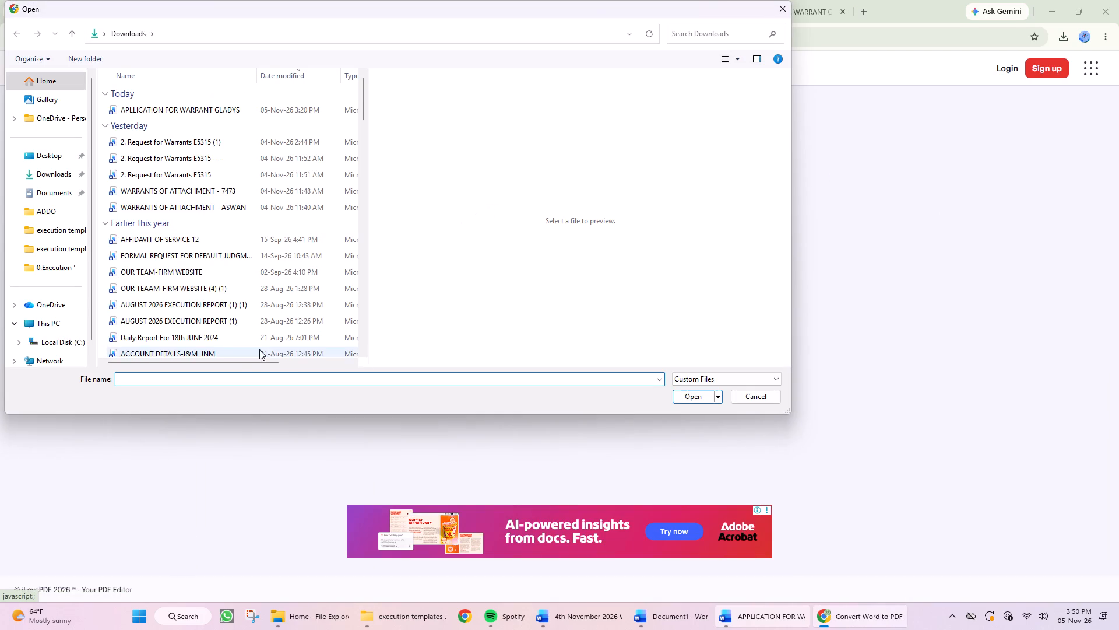
click(174, 107)
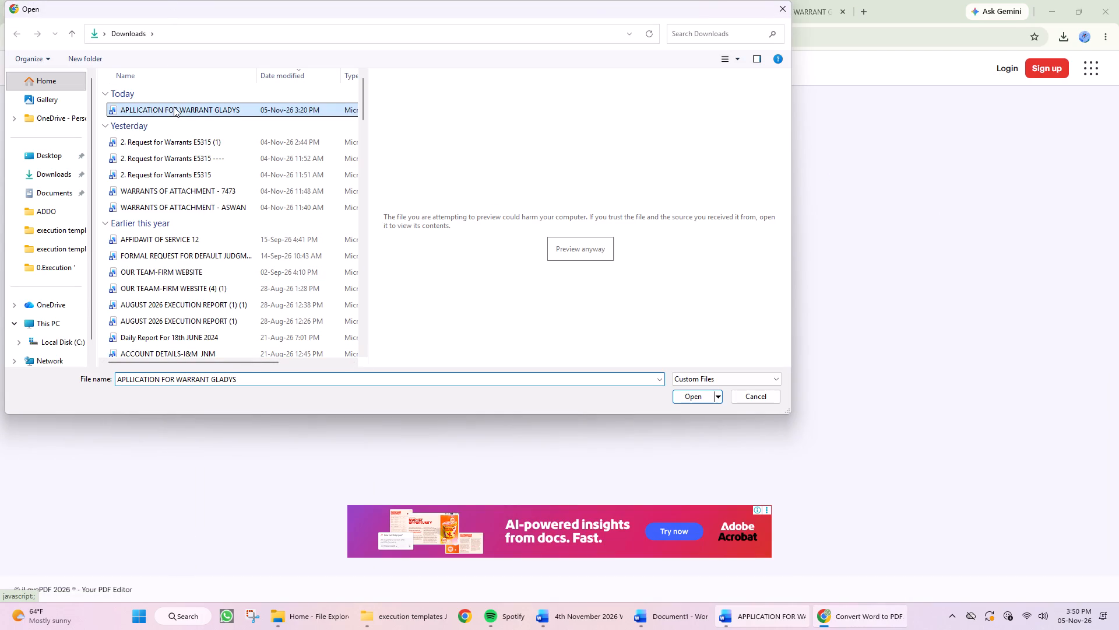
click(564, 253)
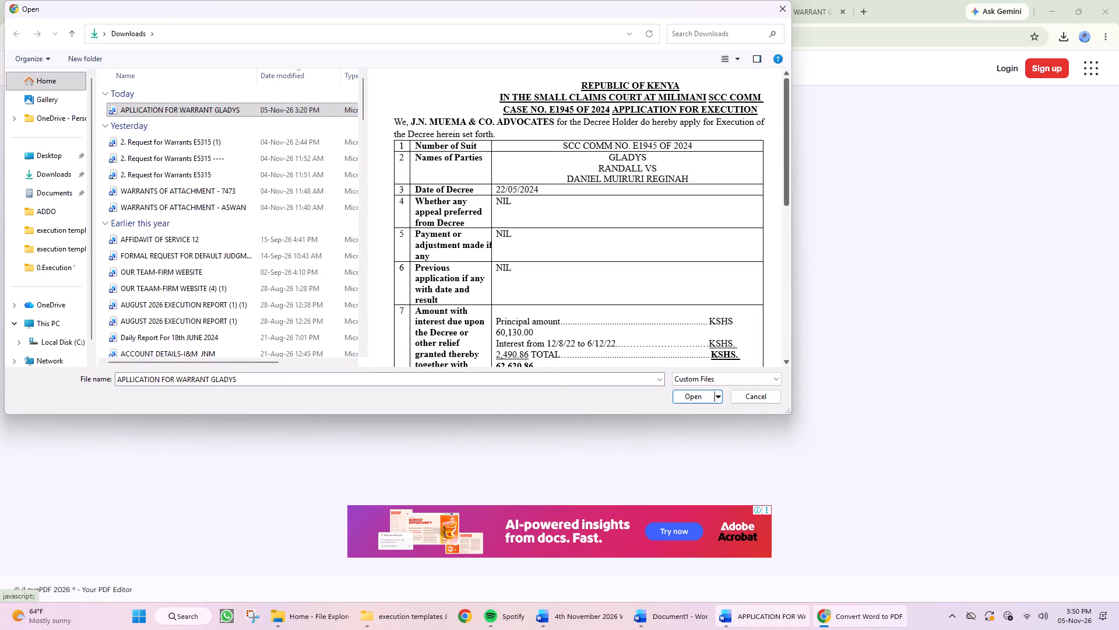
scroll(564, 271, down, 5)
scroll(544, 251, up, 6)
scroll(466, 195, up, 3)
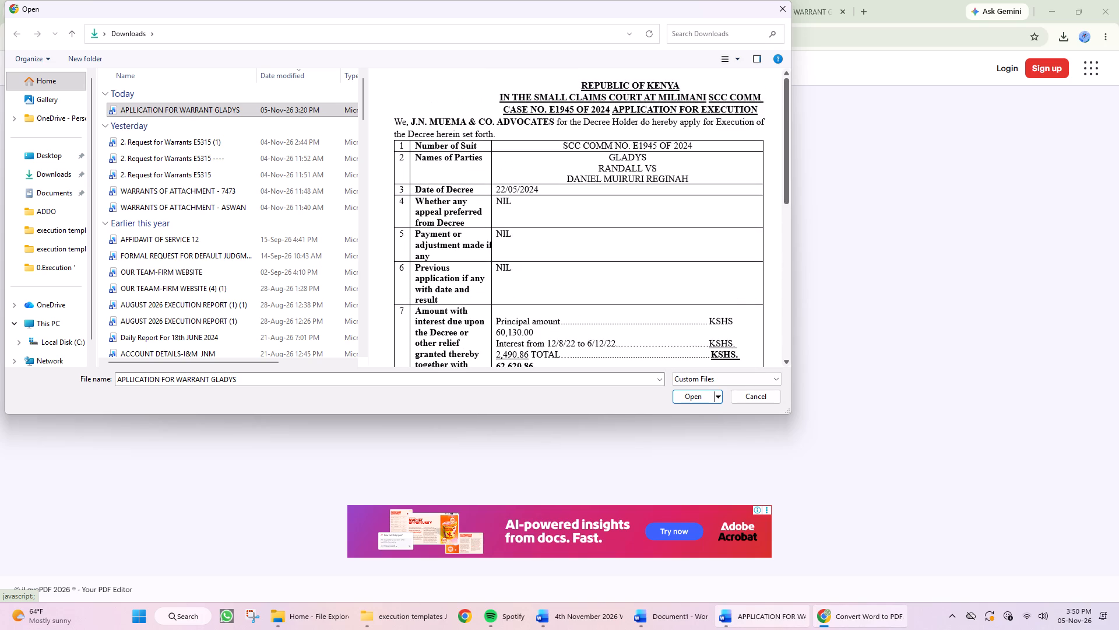
click(13, 35)
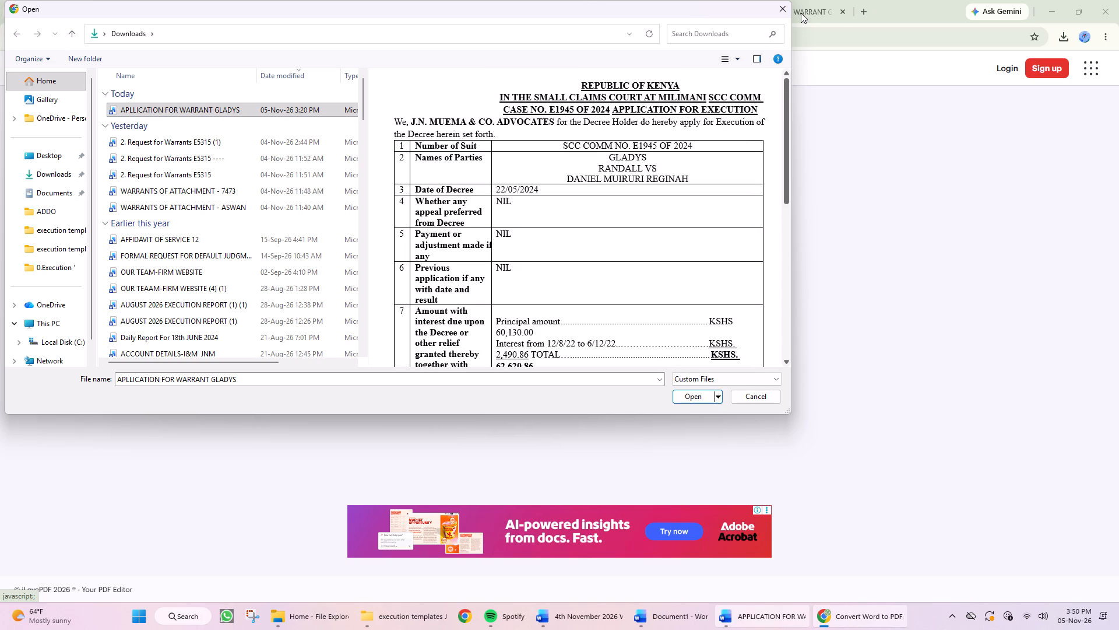
click(790, 13)
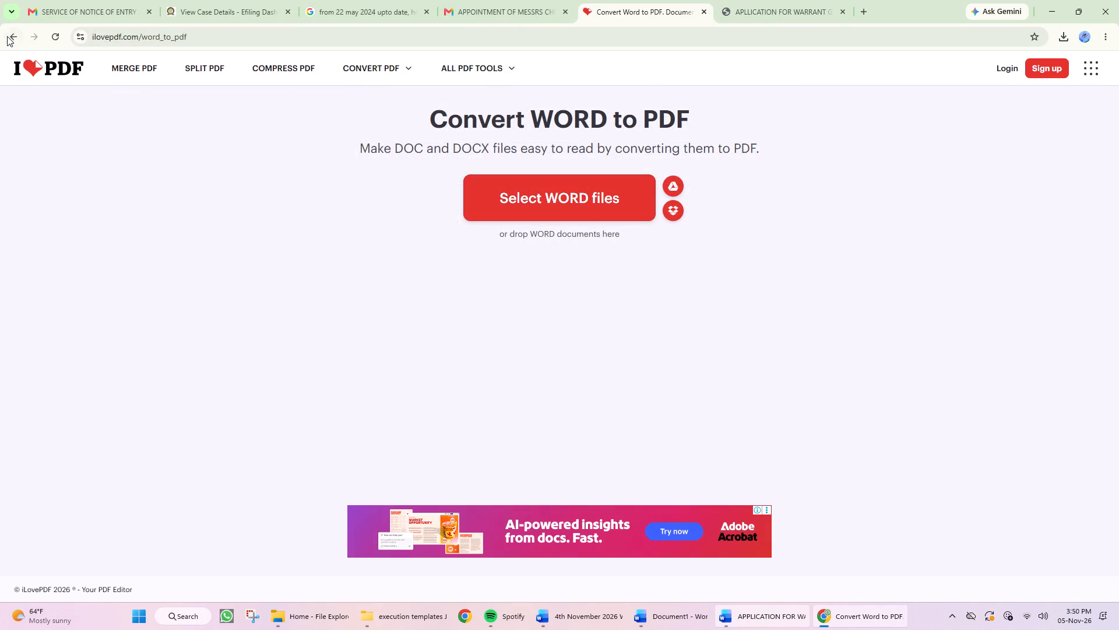
click(7, 36)
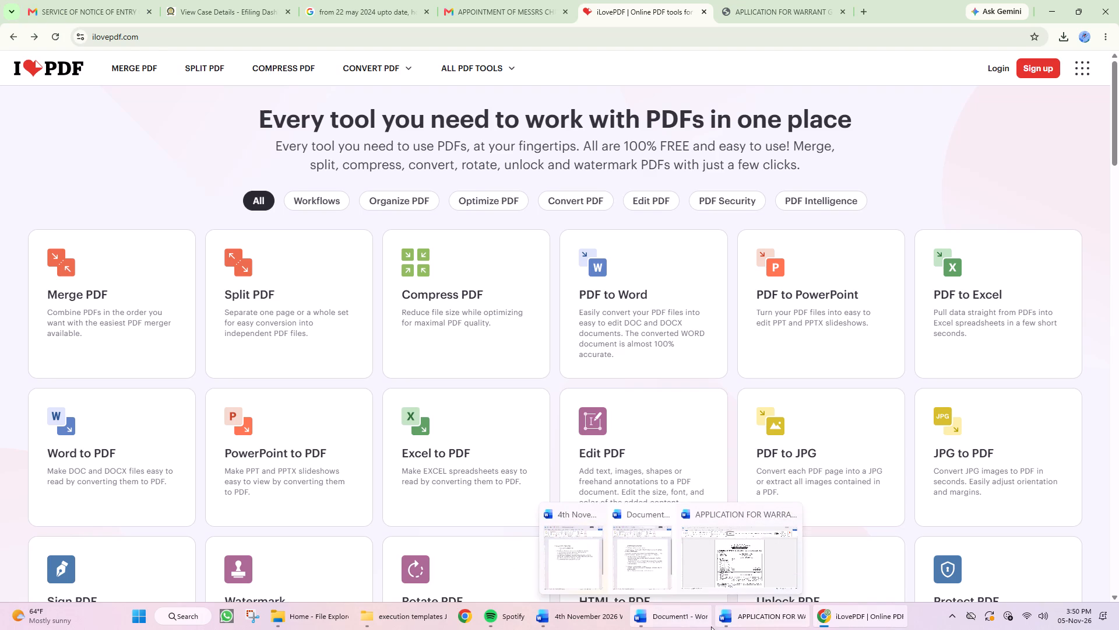
Switch to Word and copy the entire content of APPLICATION FOR WARRANTS GLADYS, from the heading to NAIROBI.
click(748, 576)
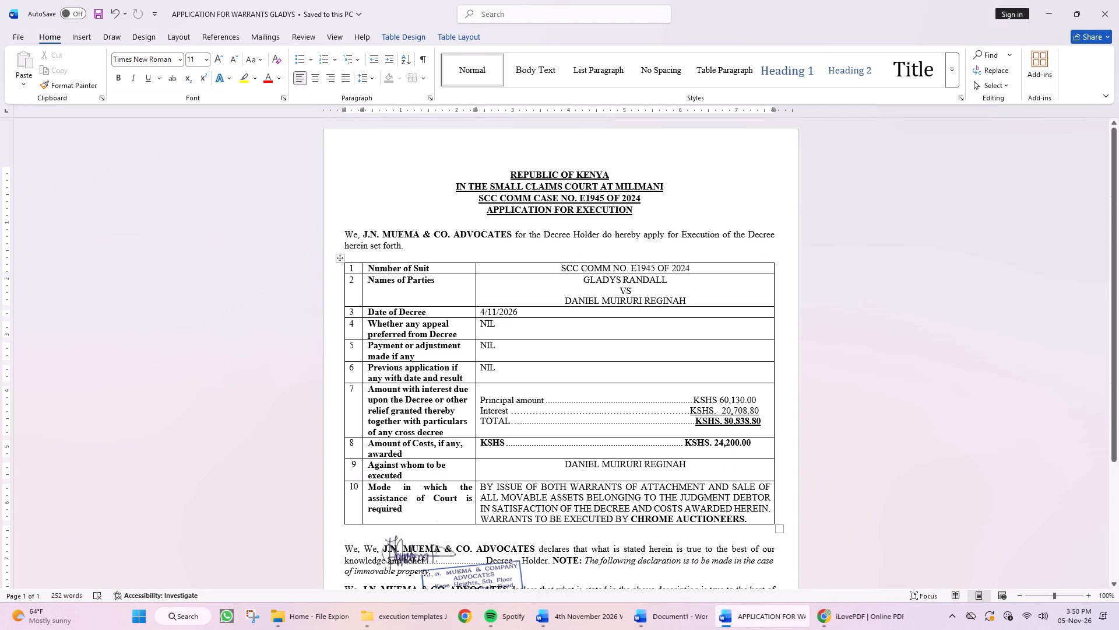
drag(337, 142, 337, 141)
drag(337, 141, 380, 595)
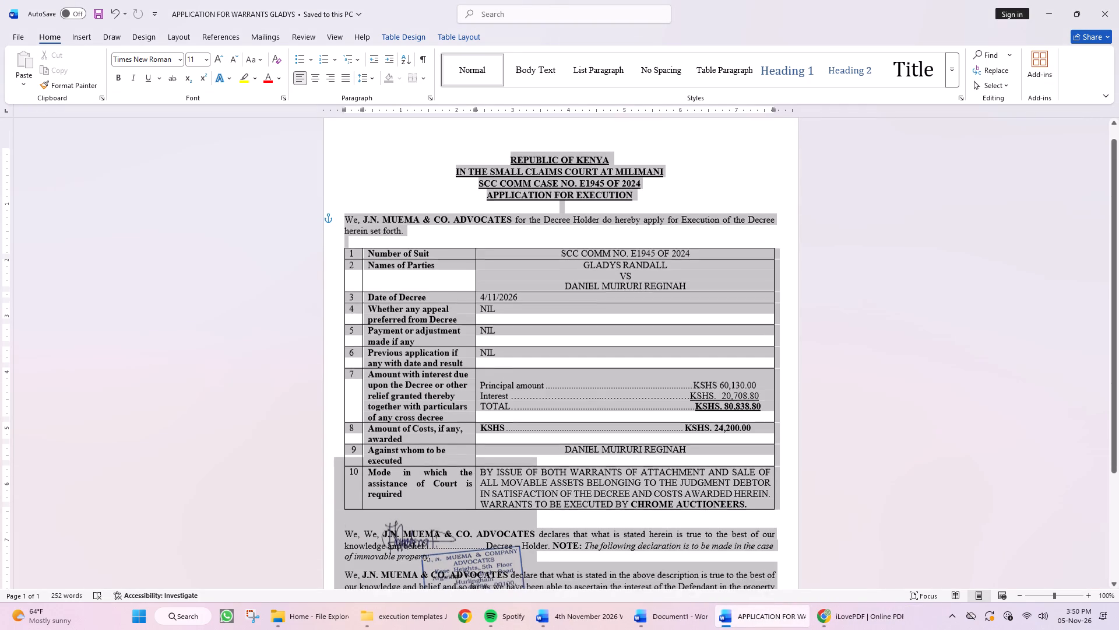
drag(380, 595, 386, 587)
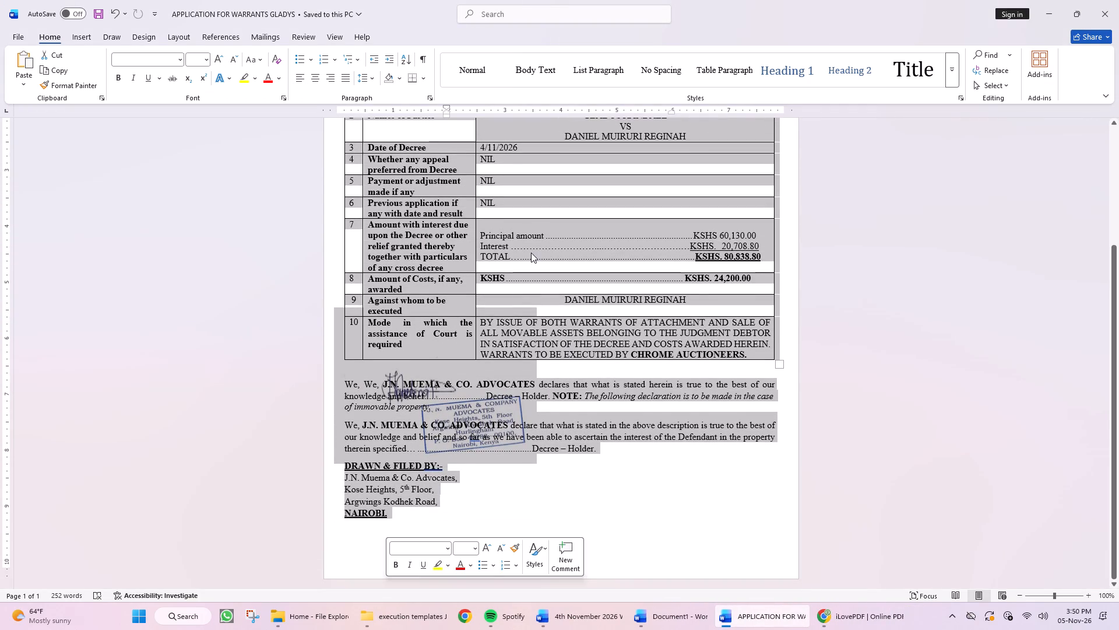
right_click(538, 244)
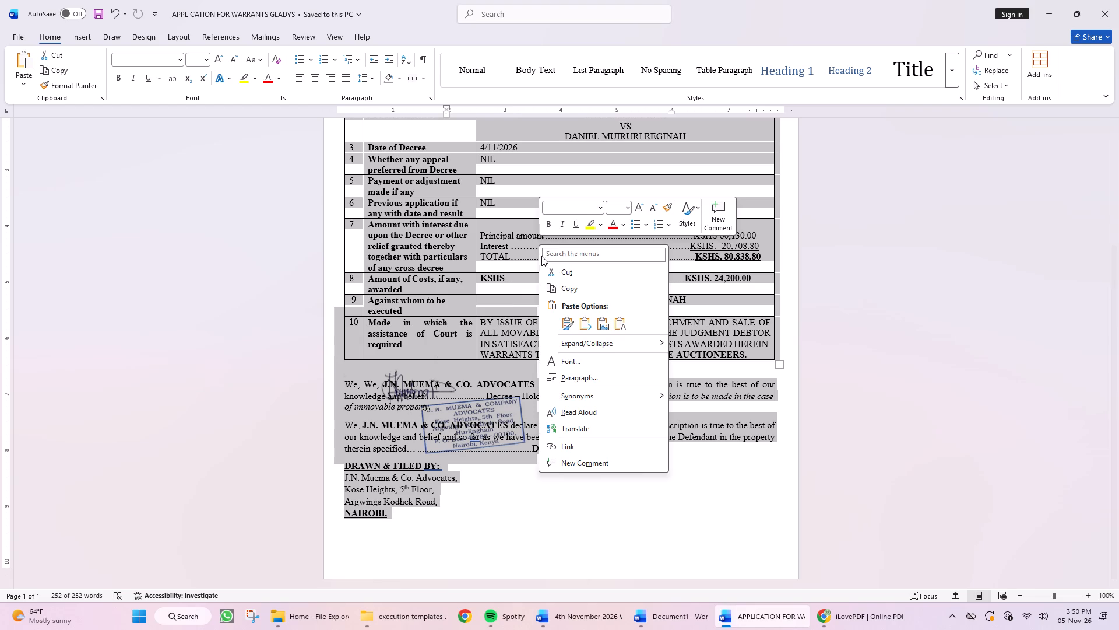
click(561, 285)
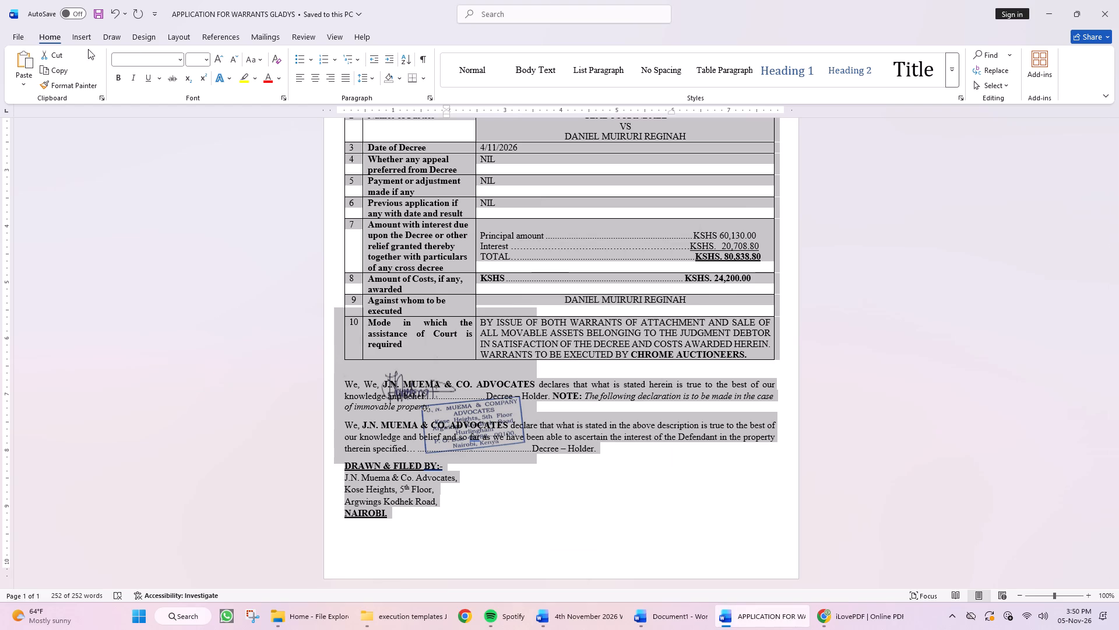
Create a blank document, paste the copied execution application into it and check the pasted page.
click(22, 40)
click(142, 120)
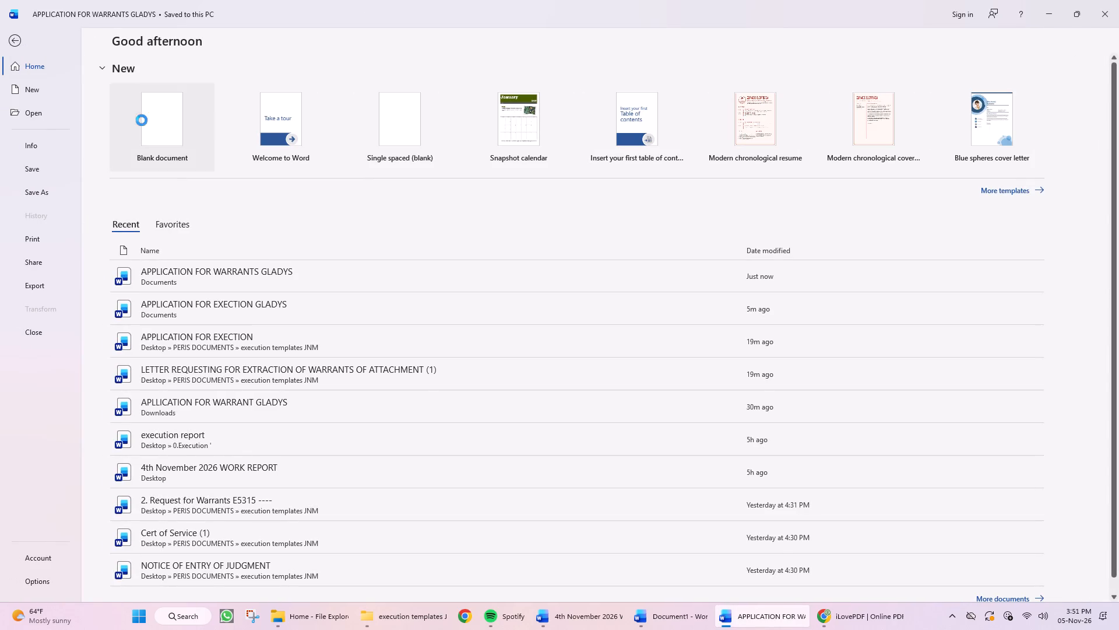
right_click(447, 212)
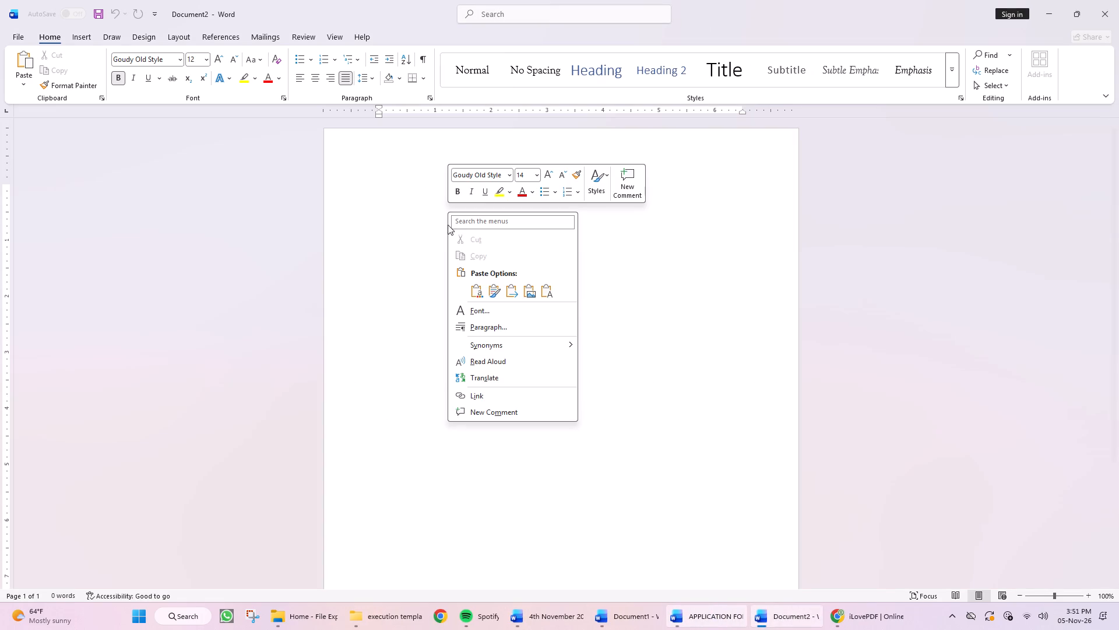
click(477, 269)
click(476, 288)
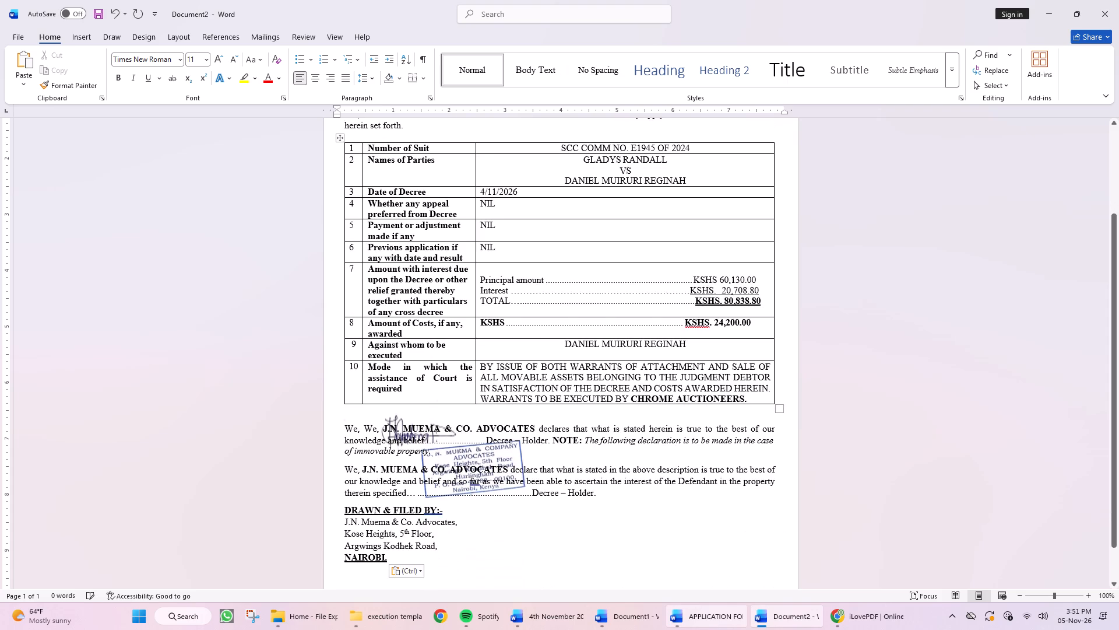
scroll(482, 296, up, 4)
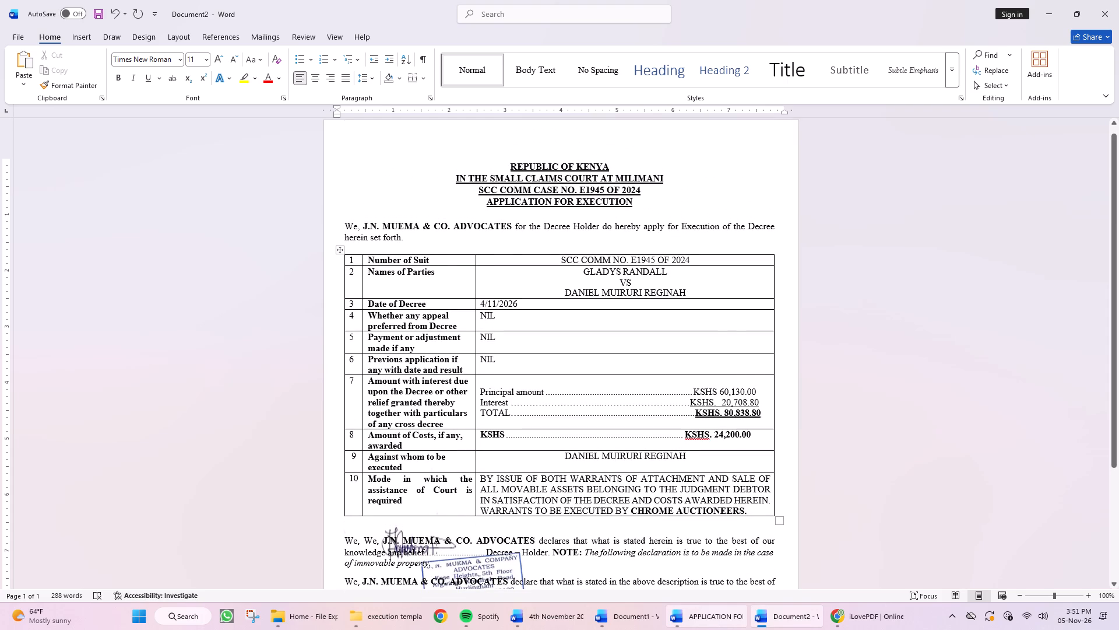
scroll(469, 311, down, 4)
scroll(467, 318, up, 3)
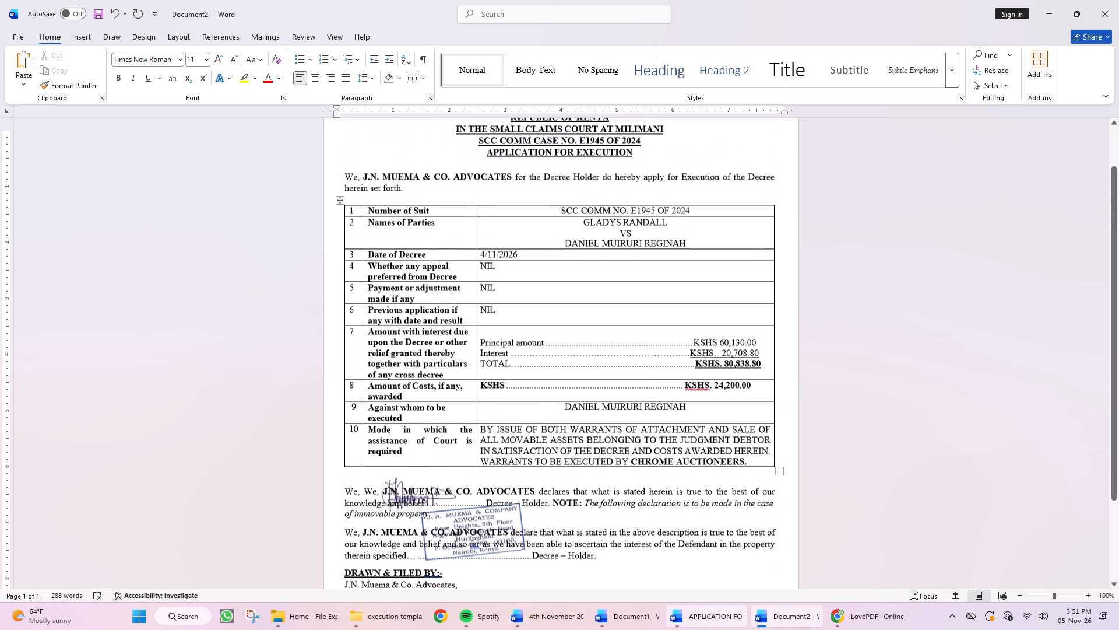
scroll(467, 317, up, 2)
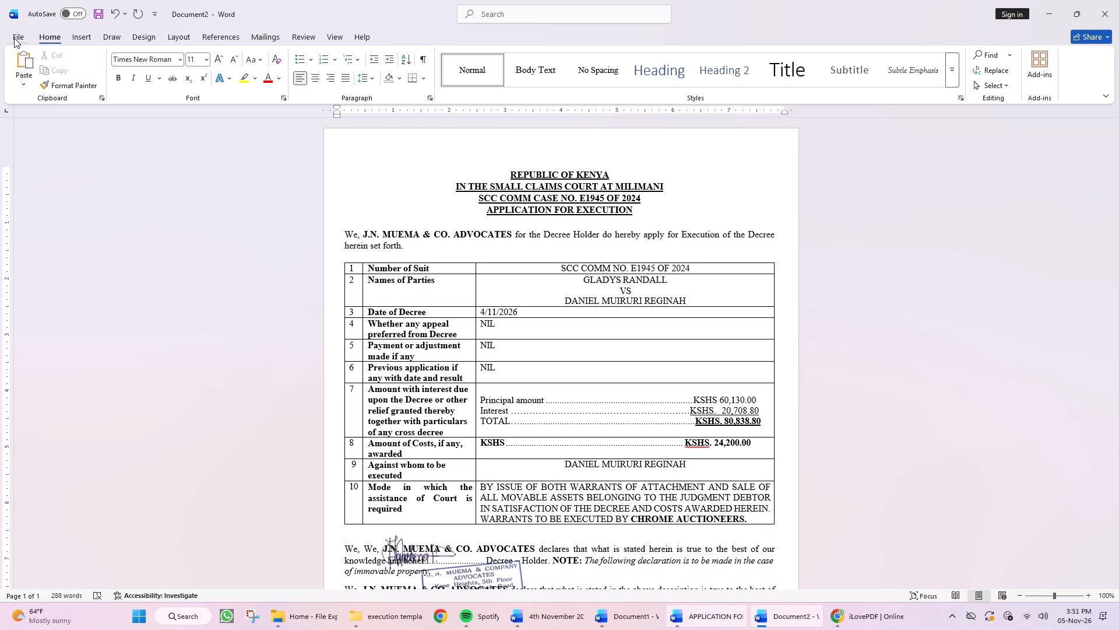
Save the new document in Documents as APPLICATION FOR WARRANTS followed by the decree holder's full name.
click(14, 38)
click(45, 191)
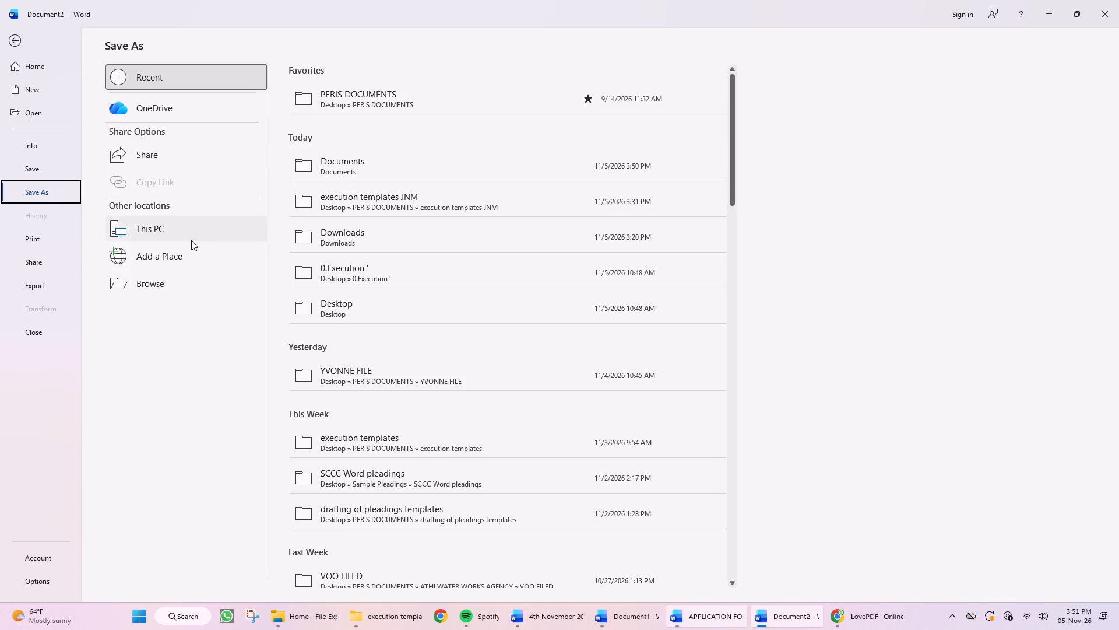
click(338, 176)
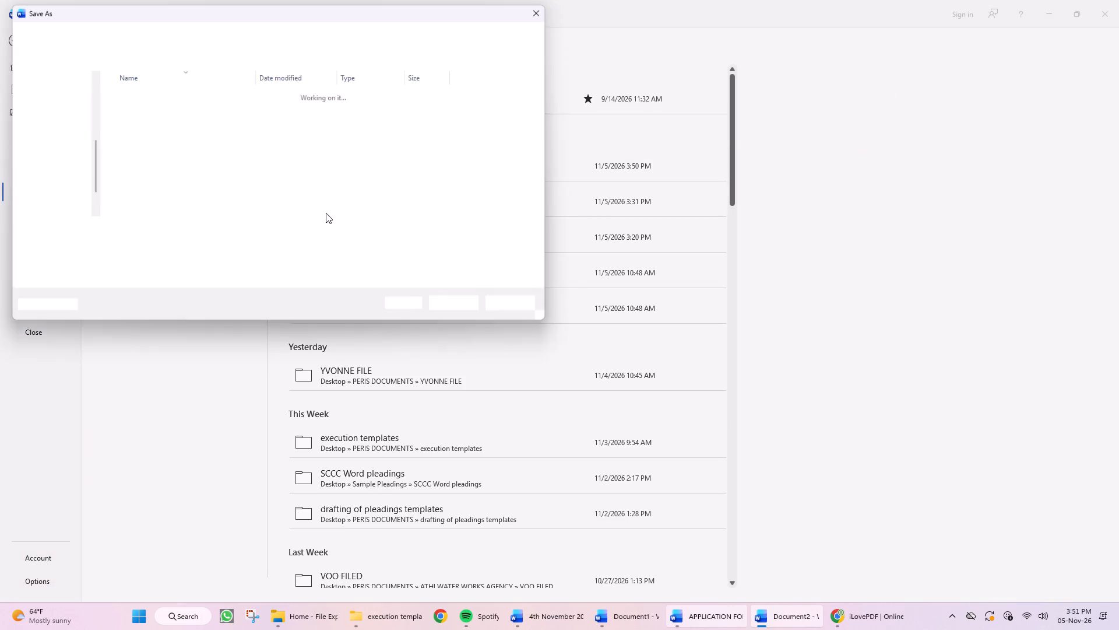
click(234, 229)
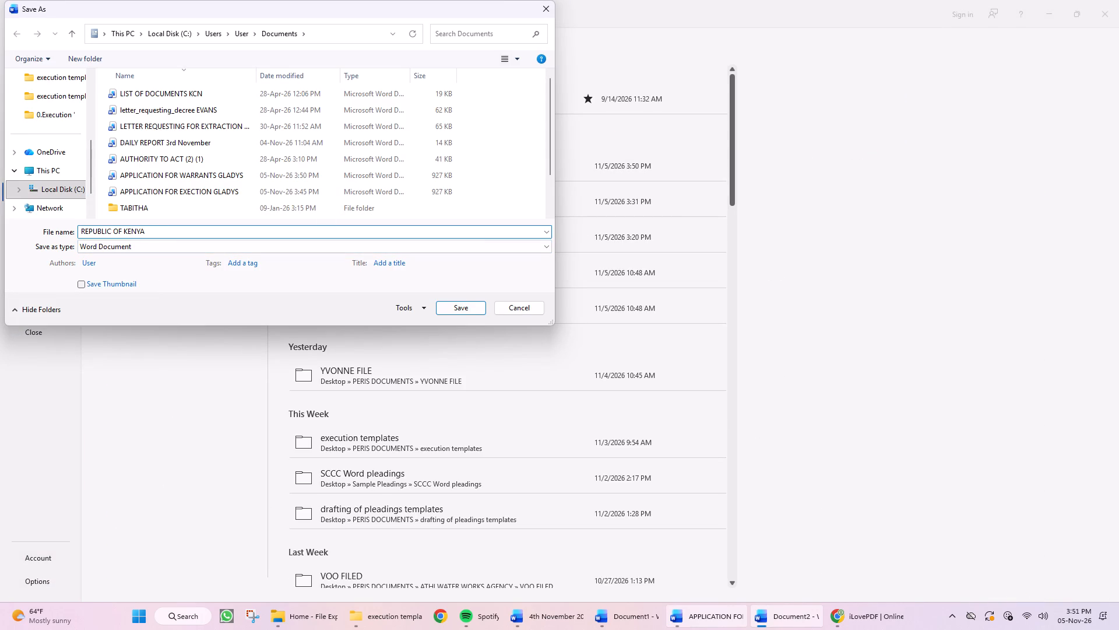
click(234, 230)
key(BackSpace)
key(BackSpace)
key(BackSpace)
key(BackSpace)
key(BackSpace)
key(BackSpace)
key(BackSpace)
key(BackSpace)
key(BackSpace)
key(BackSpace)
key(BackSpace)
key(BackSpace)
key(BackSpace)
key(BackSpace)
key(BackSpace)
key(BackSpace)
key(BackSpace)
key(BackSpace)
key(BackSpace)
key(BackSpace)
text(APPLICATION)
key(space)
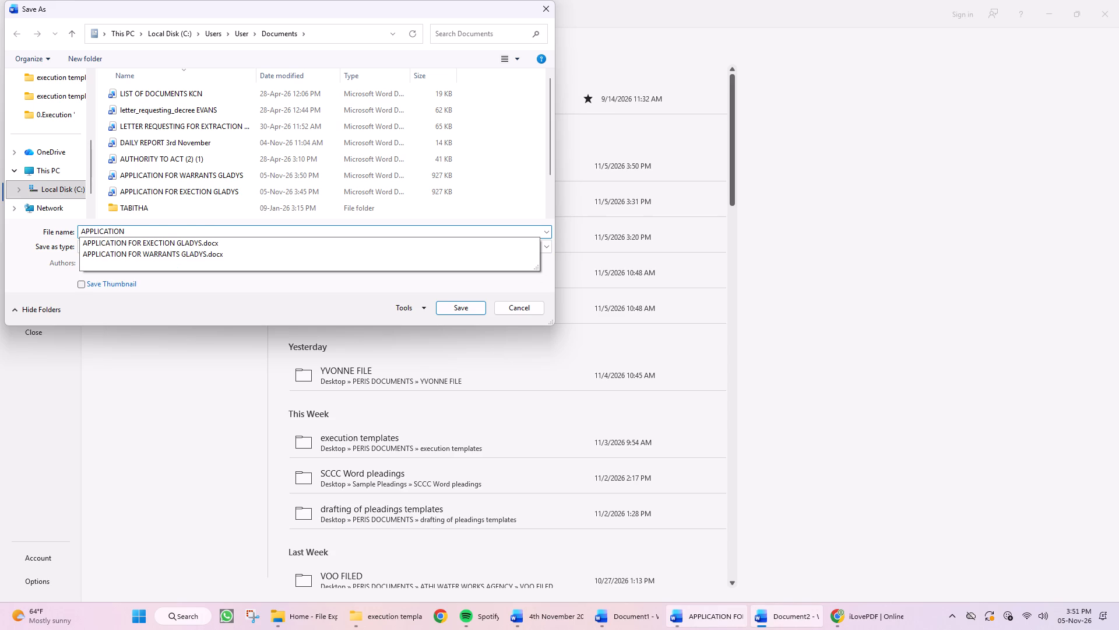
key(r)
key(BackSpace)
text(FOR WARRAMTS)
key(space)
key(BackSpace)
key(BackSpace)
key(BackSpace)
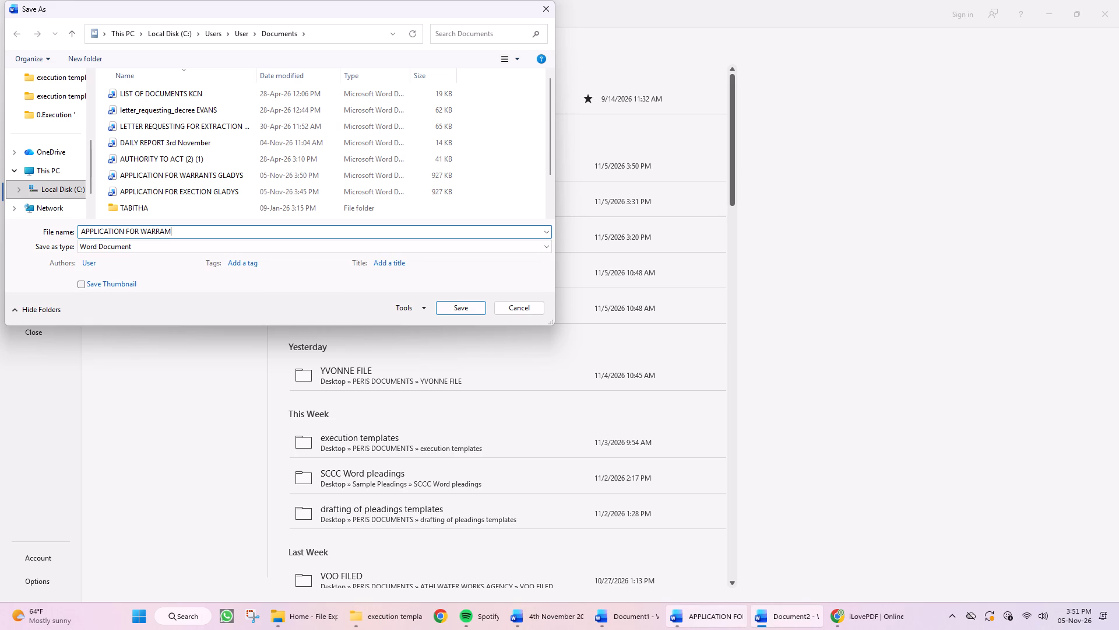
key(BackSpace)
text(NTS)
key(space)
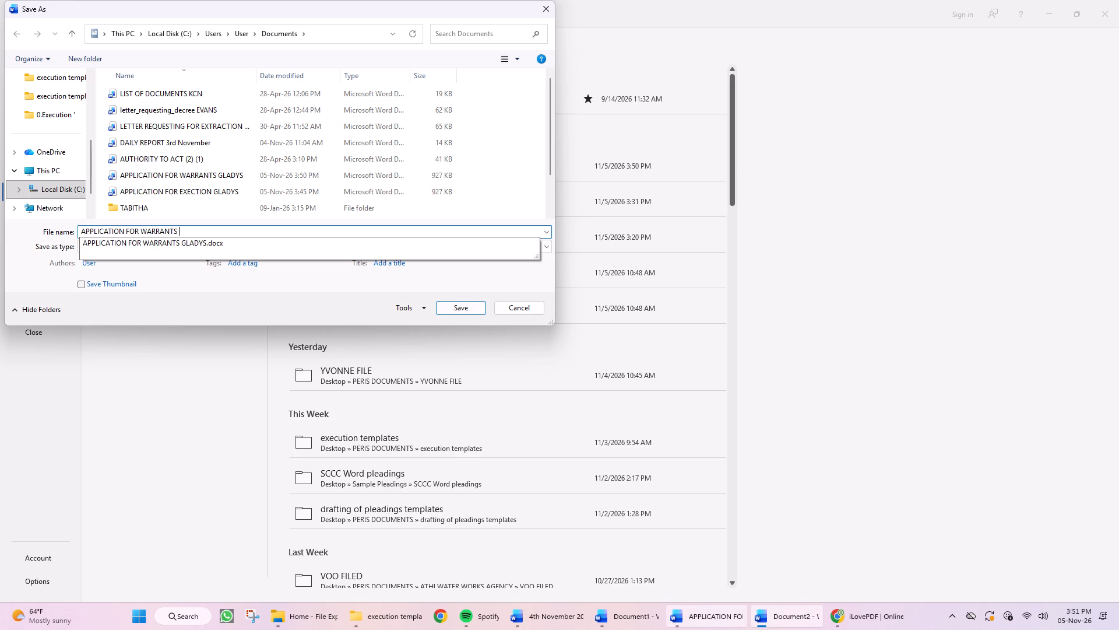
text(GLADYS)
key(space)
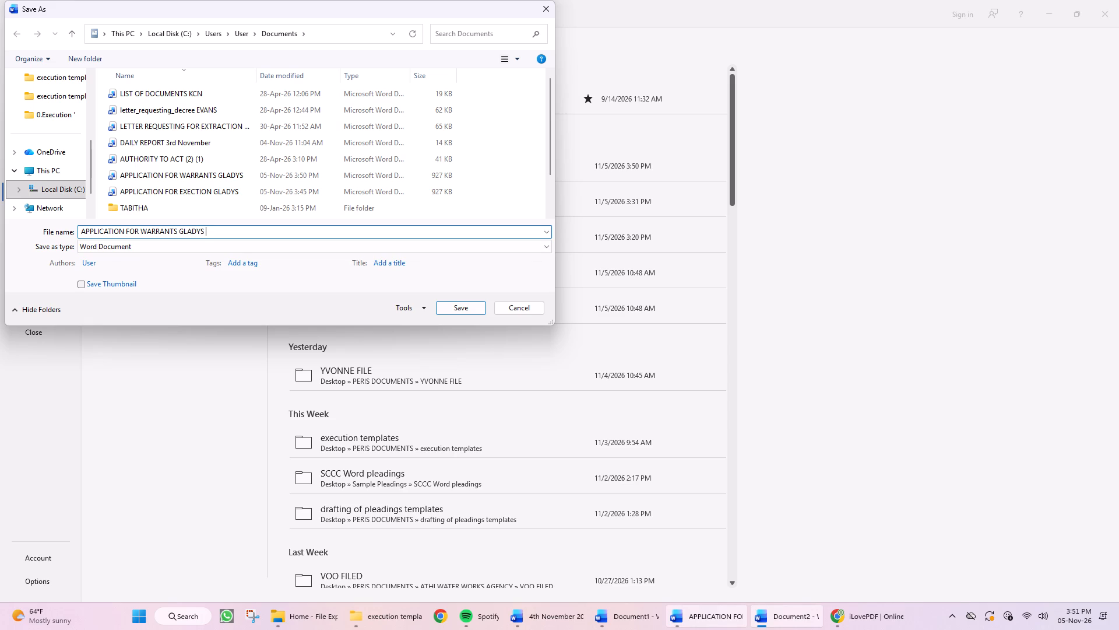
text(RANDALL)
click(466, 309)
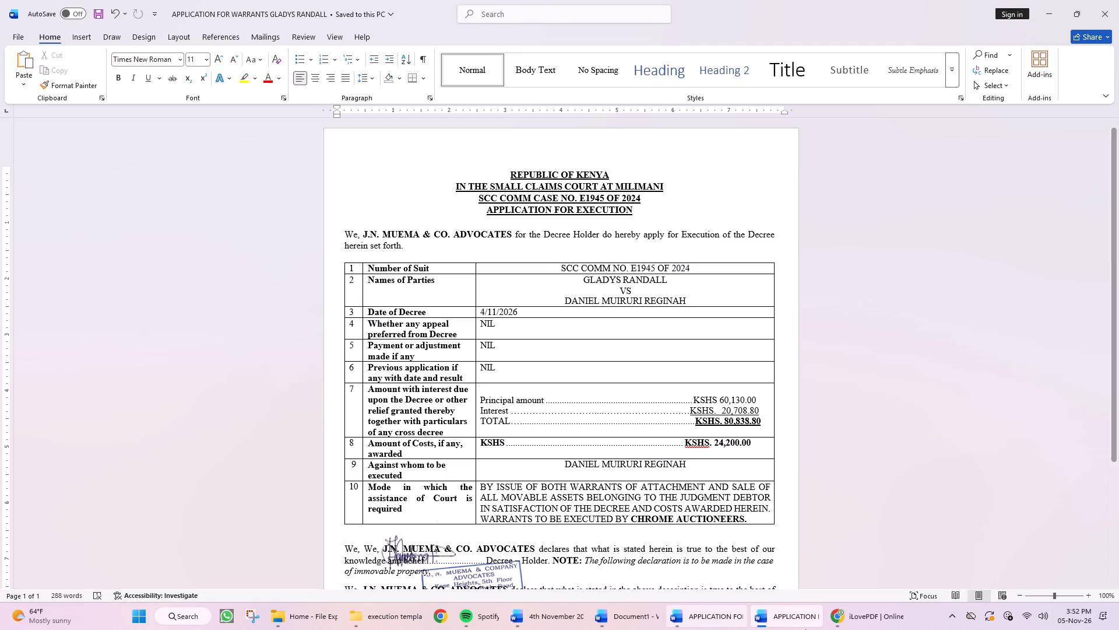
Switch to Chrome, reopen the iLovePDF Word to PDF tool and look up the Word file to load by entering APL as its name.
click(909, 626)
click(879, 628)
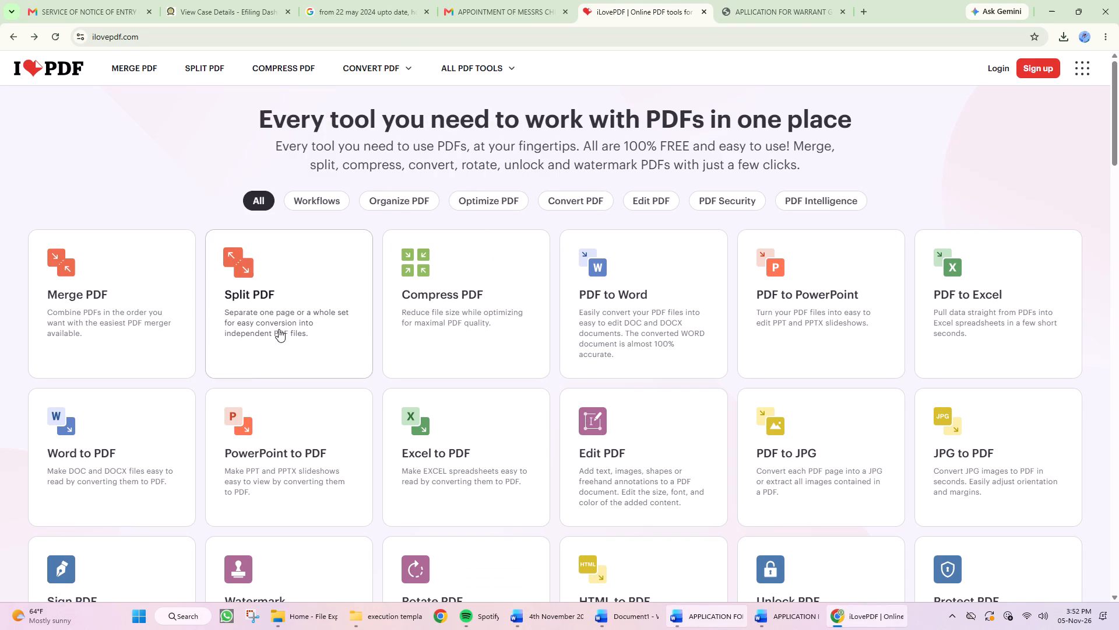
click(124, 421)
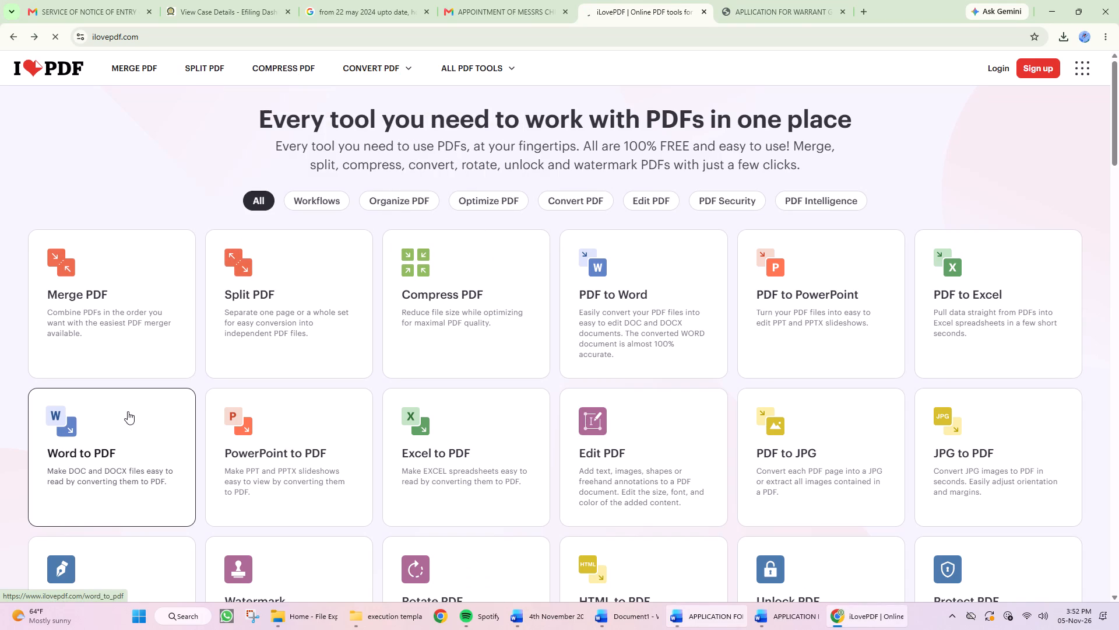
click(597, 208)
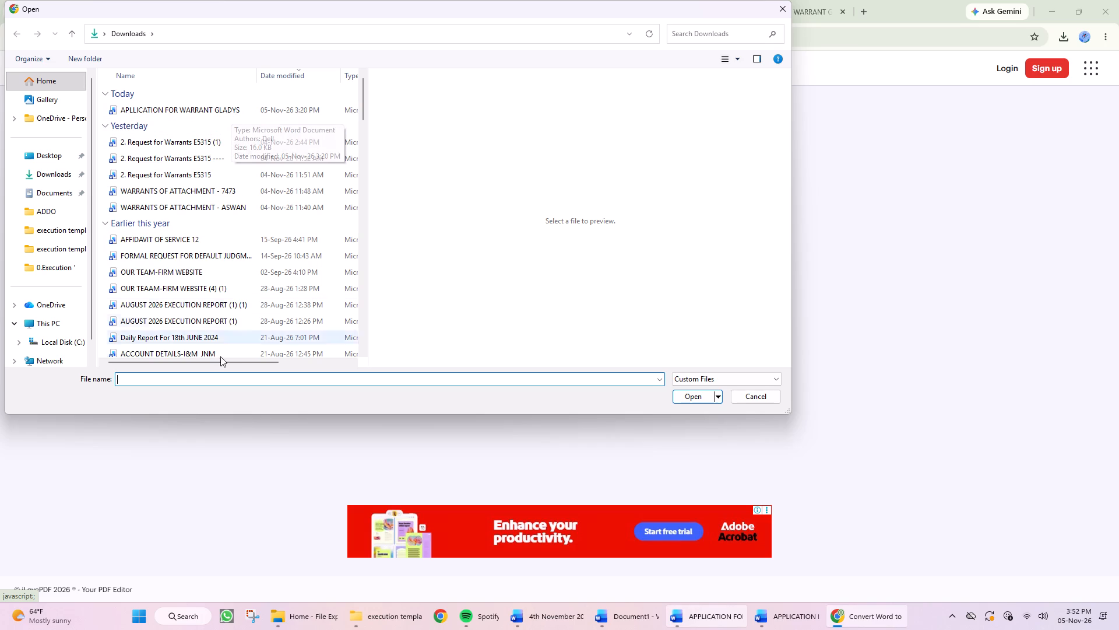
click(213, 379)
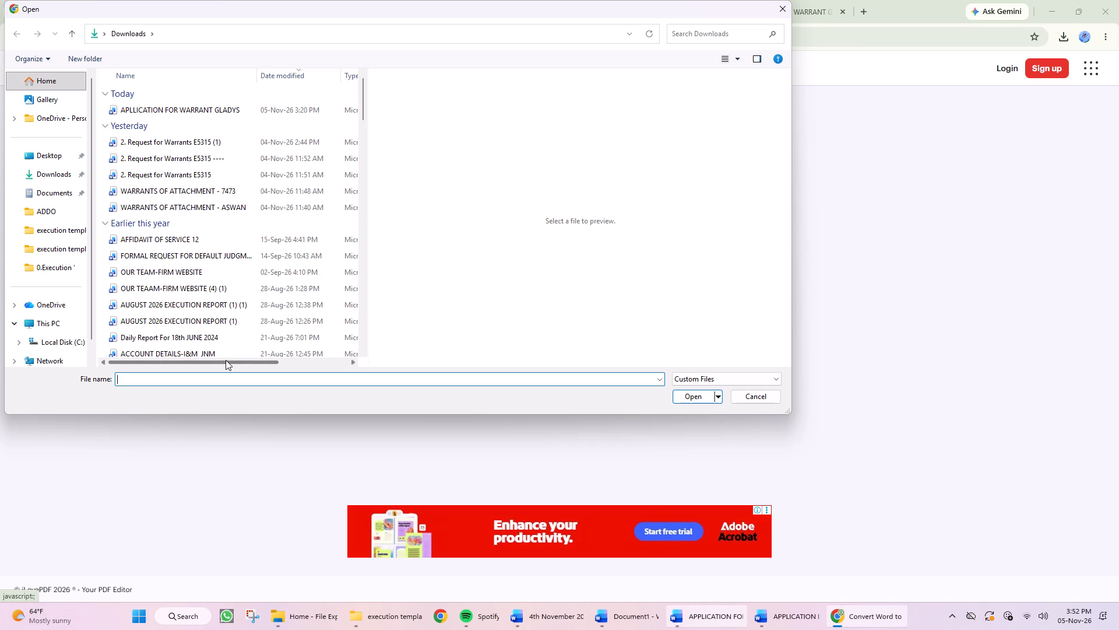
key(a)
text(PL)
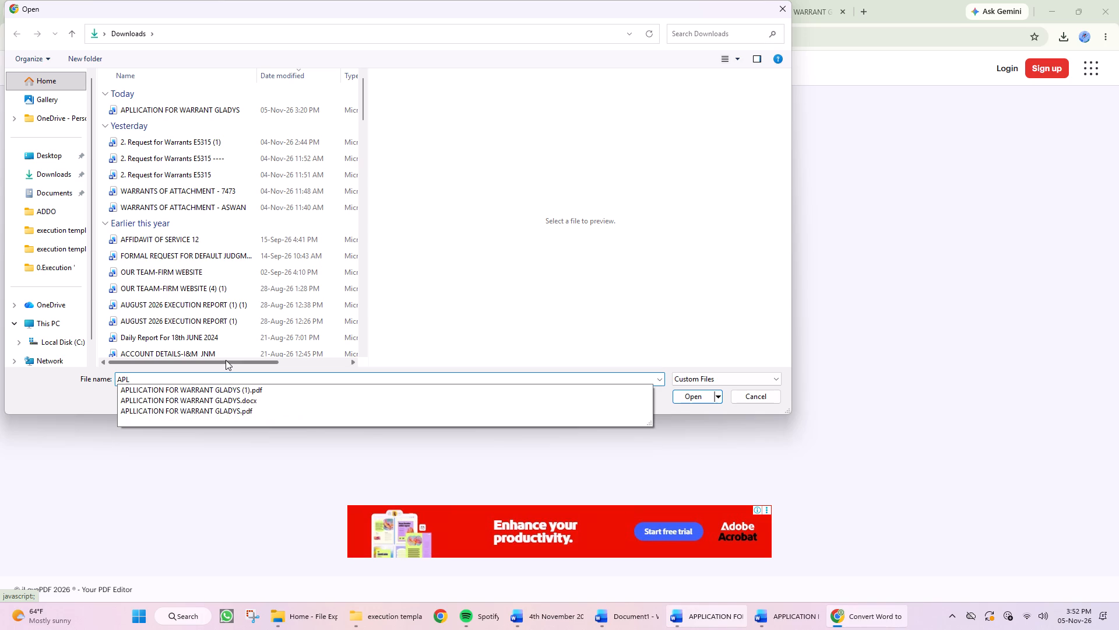